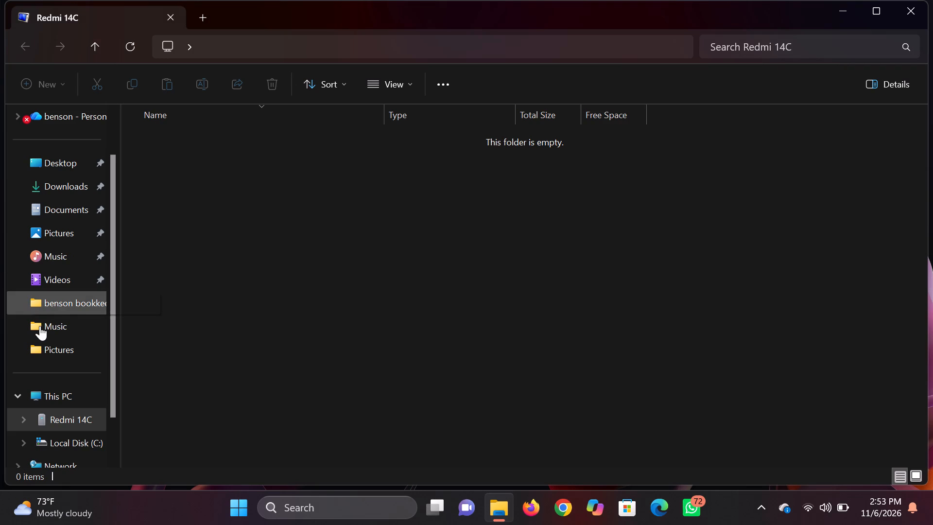
Open the business plan Word document dated 10/22/2026 from the Documents folder.
click(60, 201)
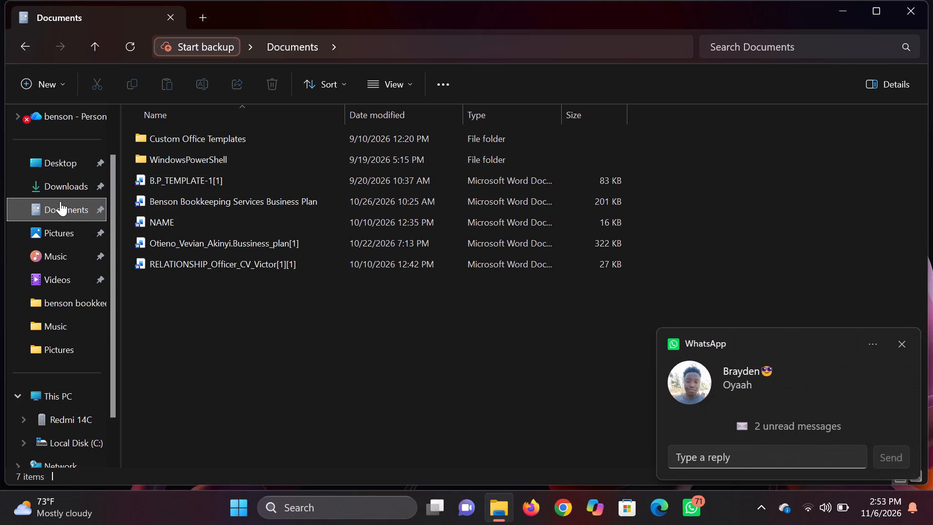
click(197, 240)
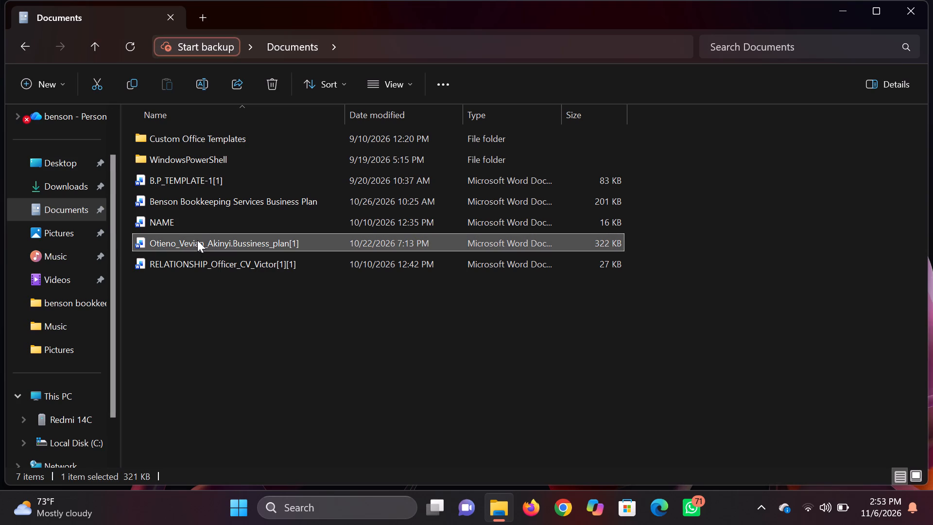
click(197, 240)
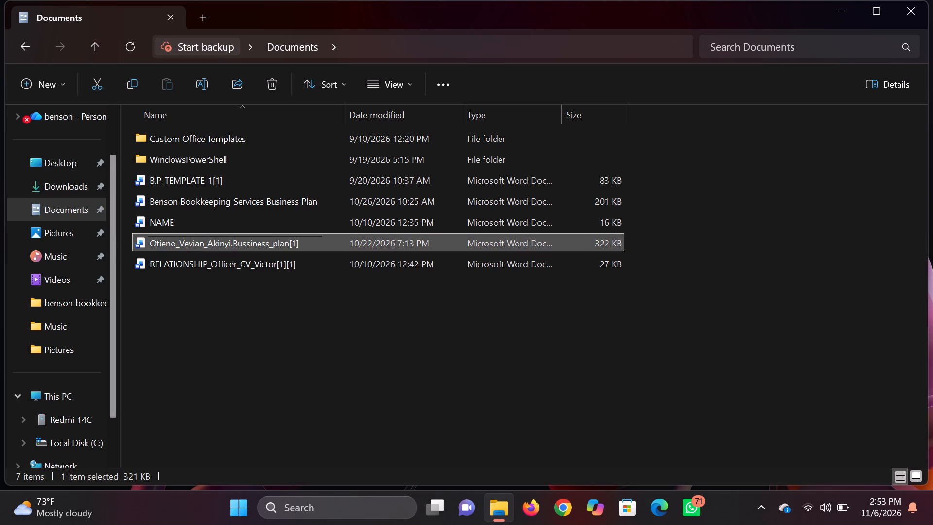
double_click(197, 240)
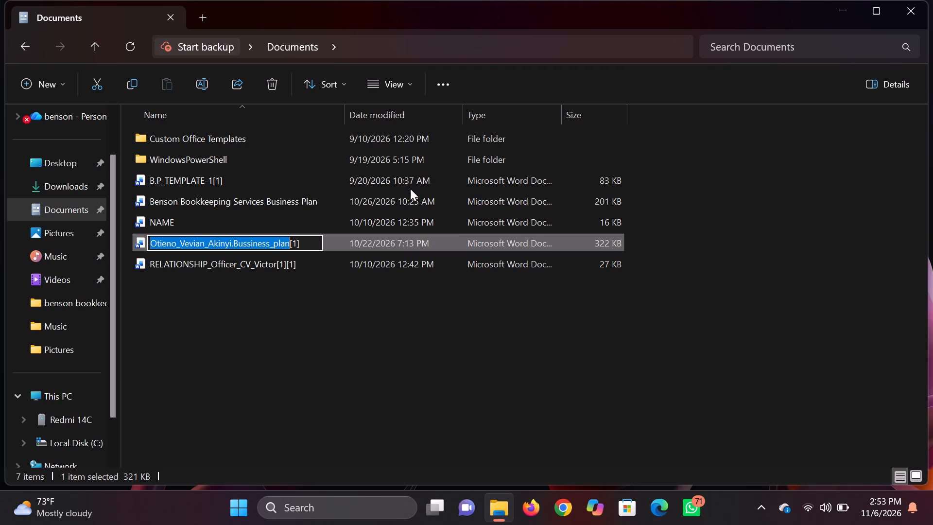
click(506, 245)
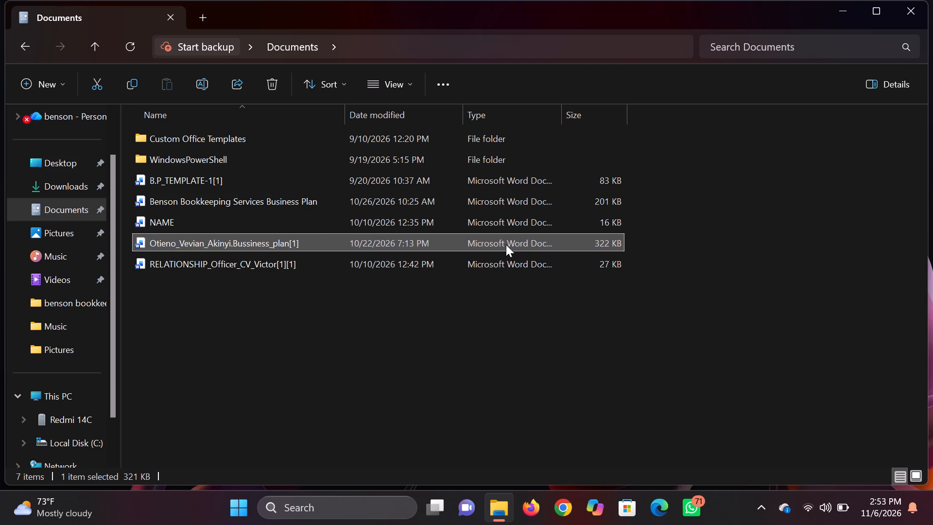
click(506, 245)
click(583, 243)
triple_click(583, 243)
double_click(583, 243)
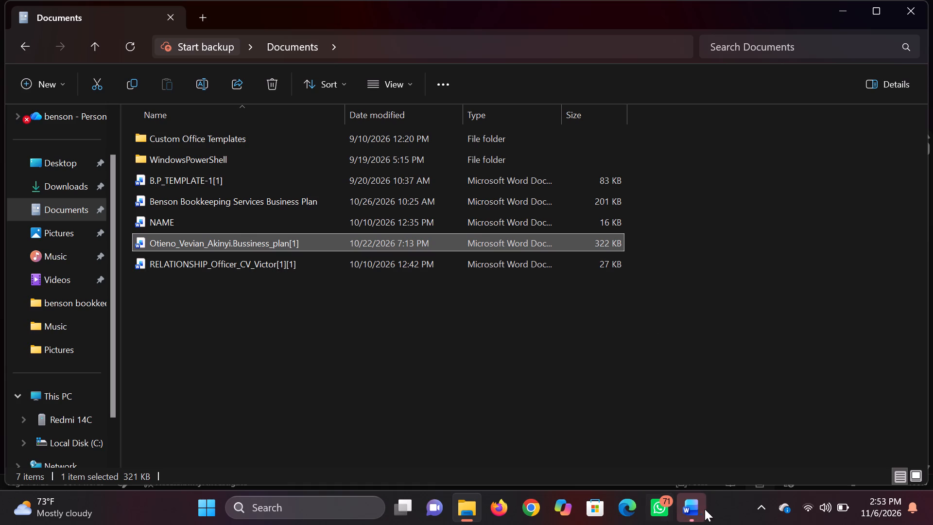
Switch to the business plan document already open in Word.
click(688, 512)
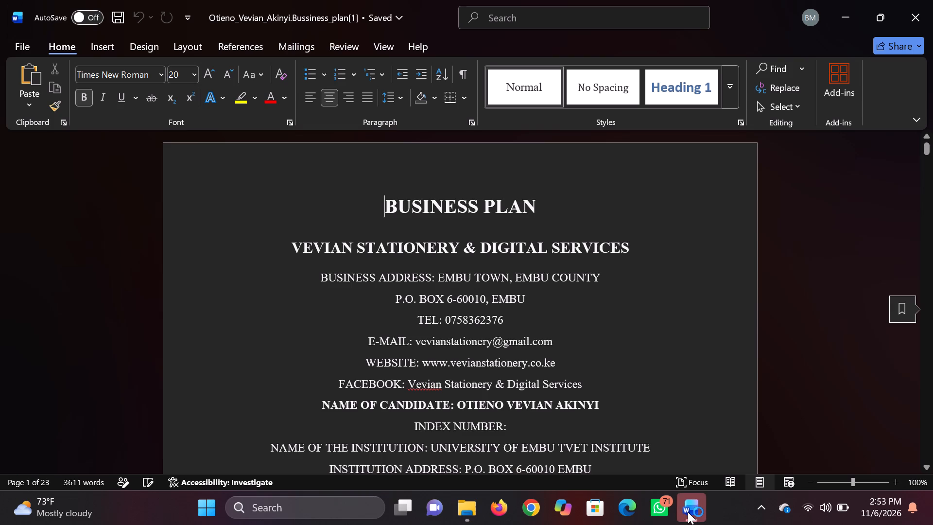
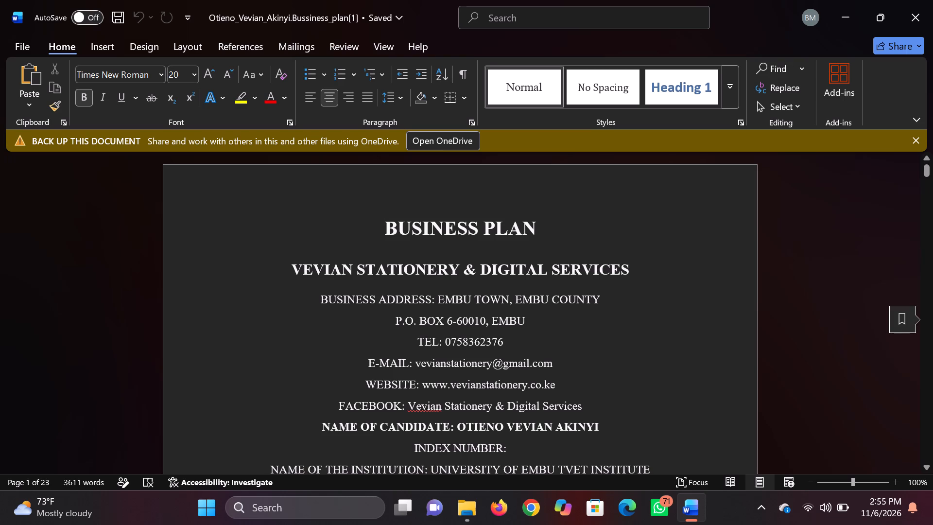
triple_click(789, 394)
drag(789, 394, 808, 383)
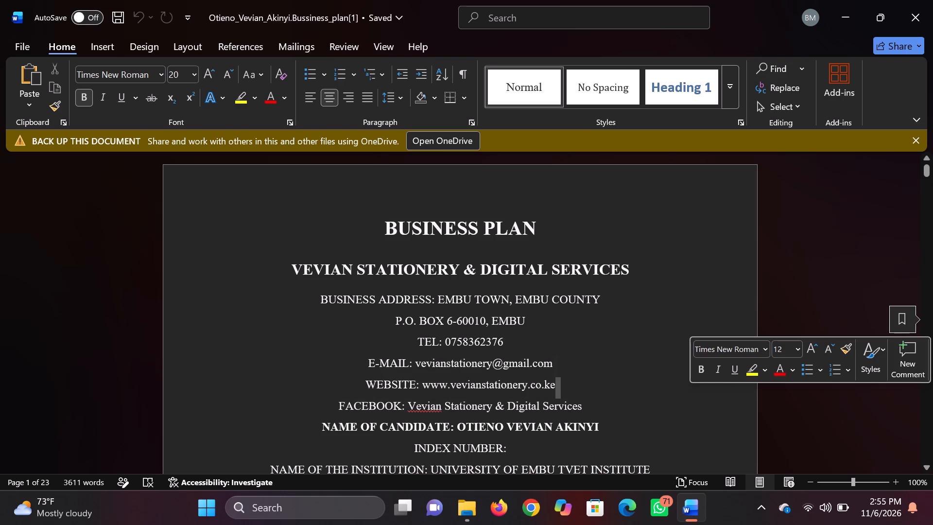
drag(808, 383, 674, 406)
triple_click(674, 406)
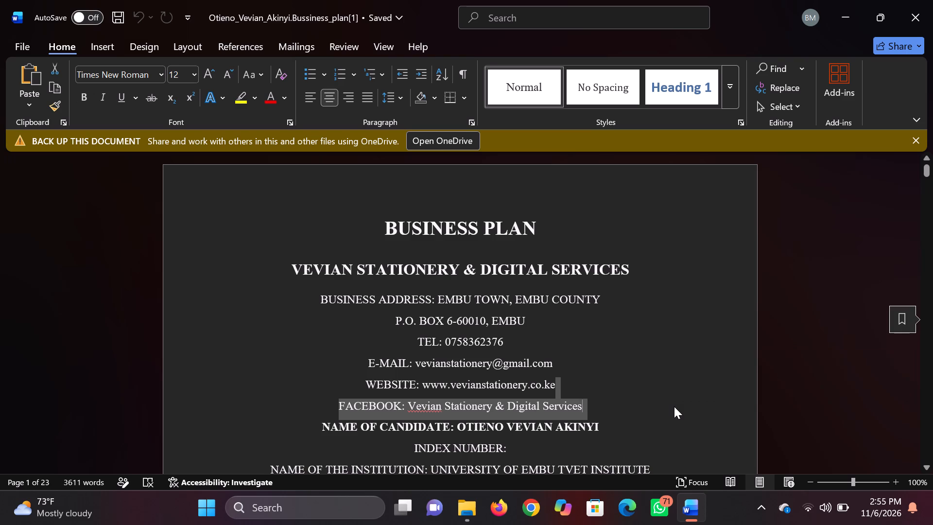
Look through the business plan from the cover page, past the dedication, declaration and executive summary, to the start of Chapter One.
key(Down)
key(Down)
key(Down)
key(Down)
key(Down)
key(Down)
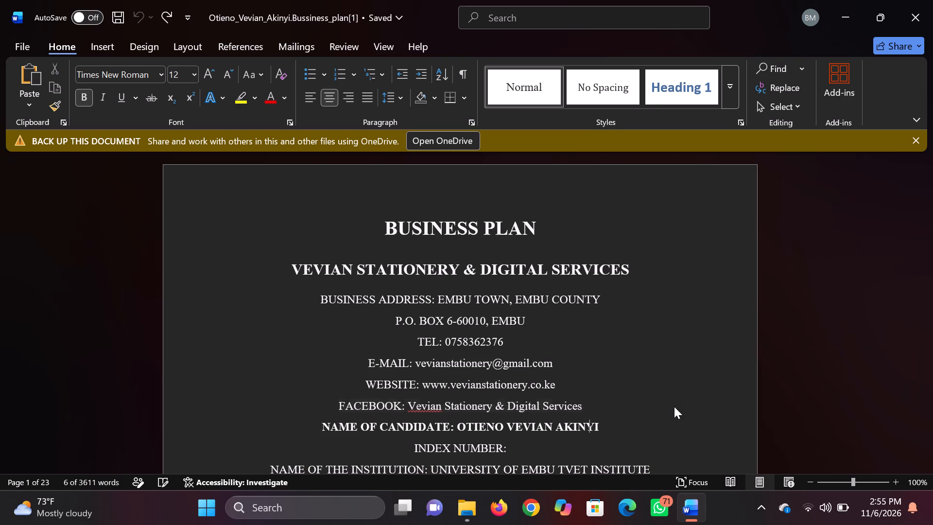
key(Down)
key(Down)
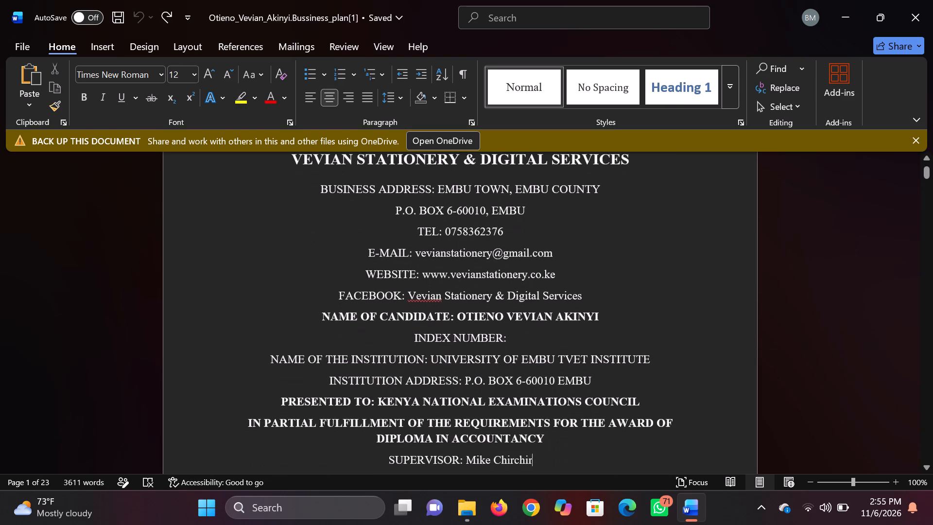
key(Down)
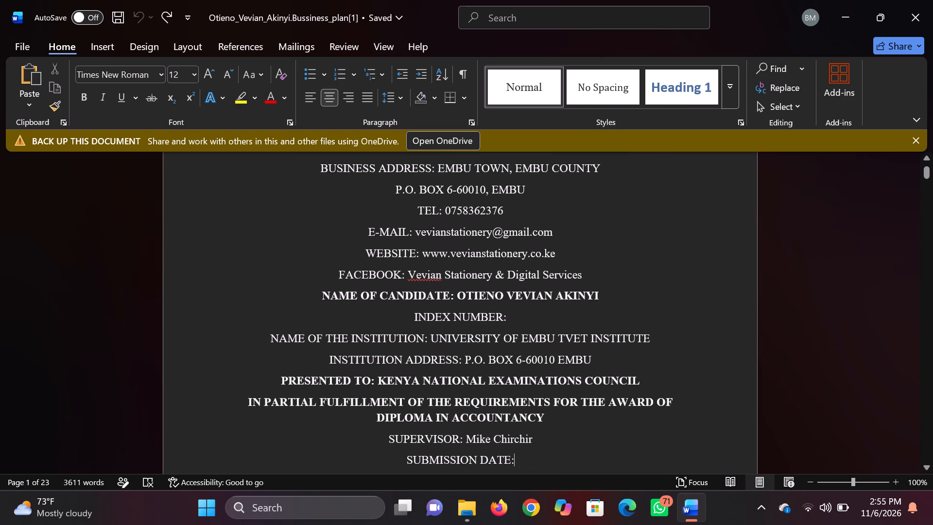
key(Down)
key(Down)
key(Down)
key(Down)
key(Down)
key(Down)
key(Down)
key(Down)
key(Down)
key(Down)
key(Down)
key(Down)
key(Down)
key(Down)
key(Down)
key(Down)
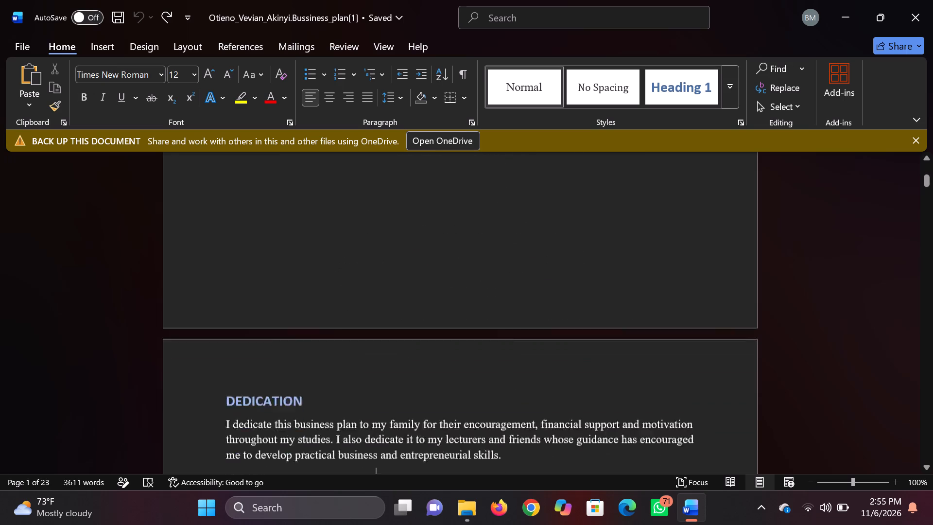
key(Down)
key(Down)
key(Down)
key(Down)
key(Down)
key(Down)
key(Down)
key(Down)
key(Down)
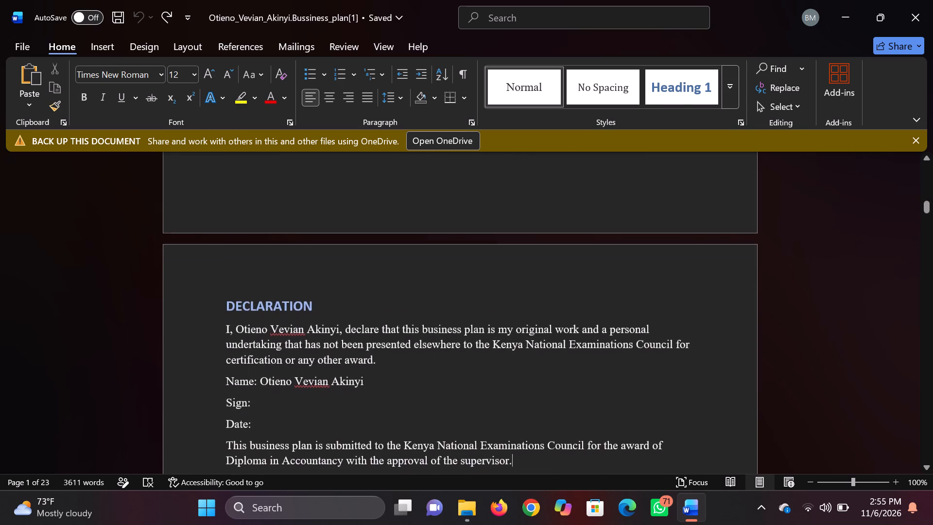
key(Down)
key(Down)
key(Down)
key(Down)
key(Down)
key(Down)
key(Down)
key(Down)
key(Down)
key(Down)
key(Down)
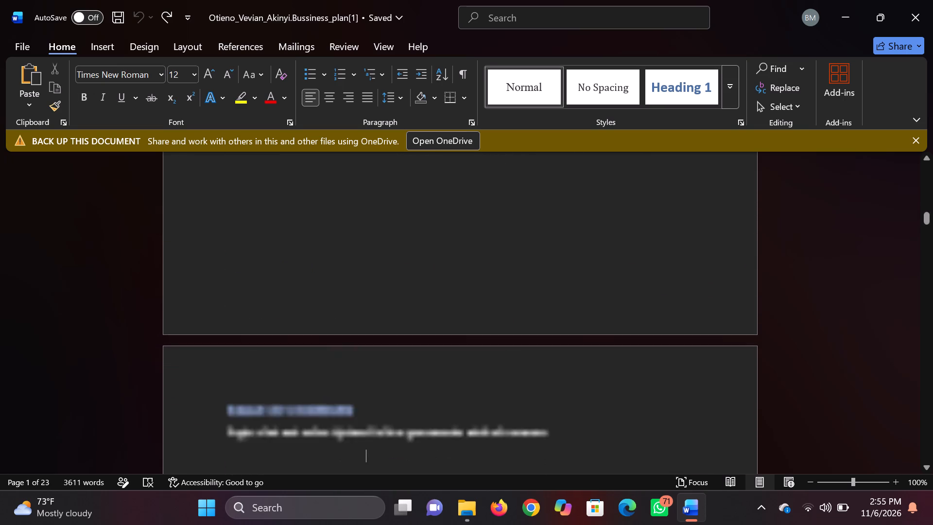
key(Down)
key(Down)
key(Down)
key(Down)
key(Down)
key(Down)
key(Down)
key(Down)
key(Down)
key(Down)
key(Down)
key(Down)
key(Down)
key(Down)
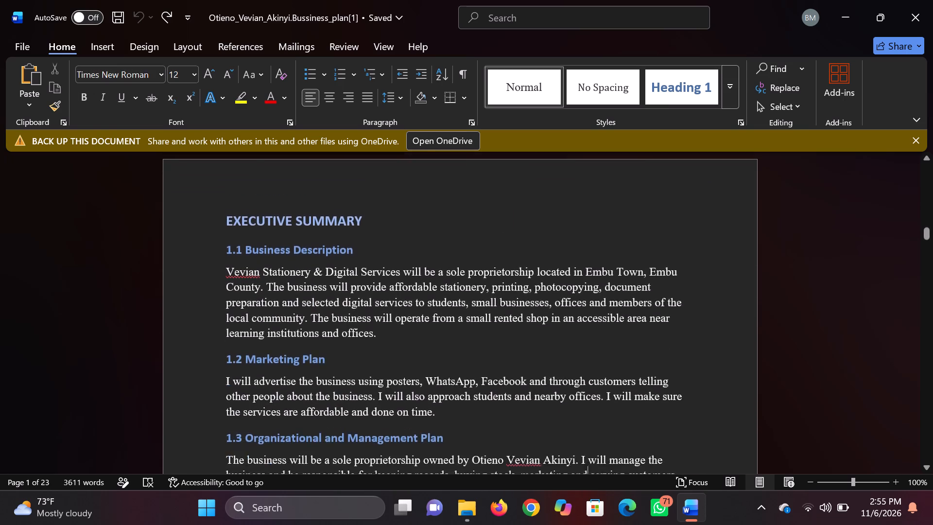
key(Down)
key(Down)
key(Down)
key(Down)
key(Down)
key(Down)
key(Down)
key(Down)
key(Down)
key(Down)
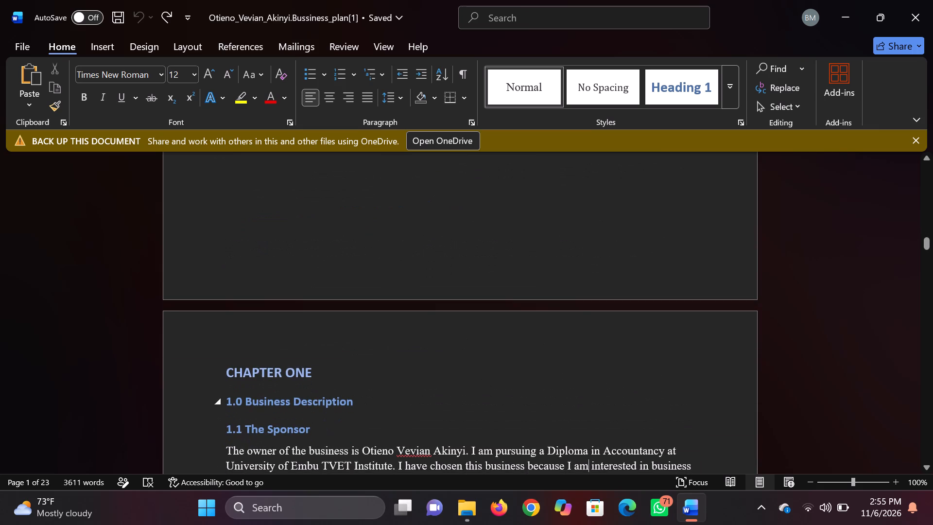
Read through the Chapter One sections on the sponsor and the nature of the business.
key(Up)
key(Up)
key(Up)
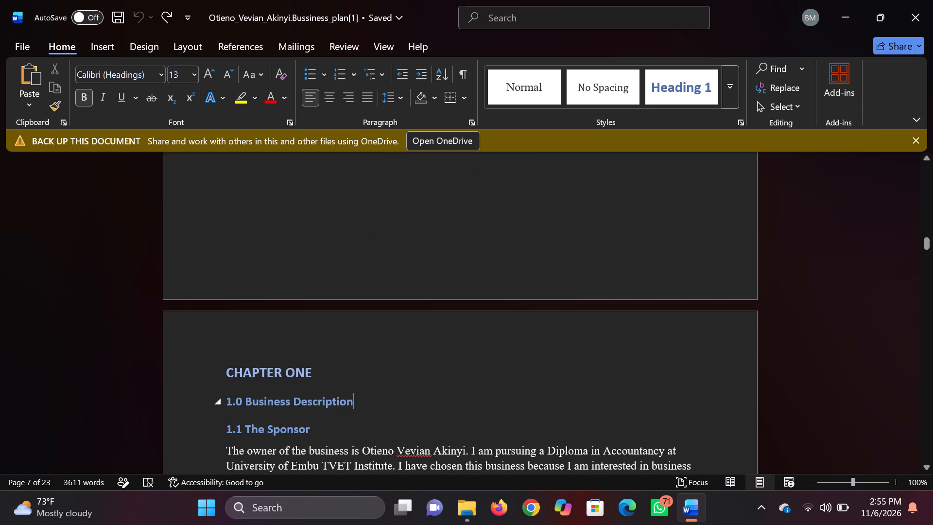
key(Up)
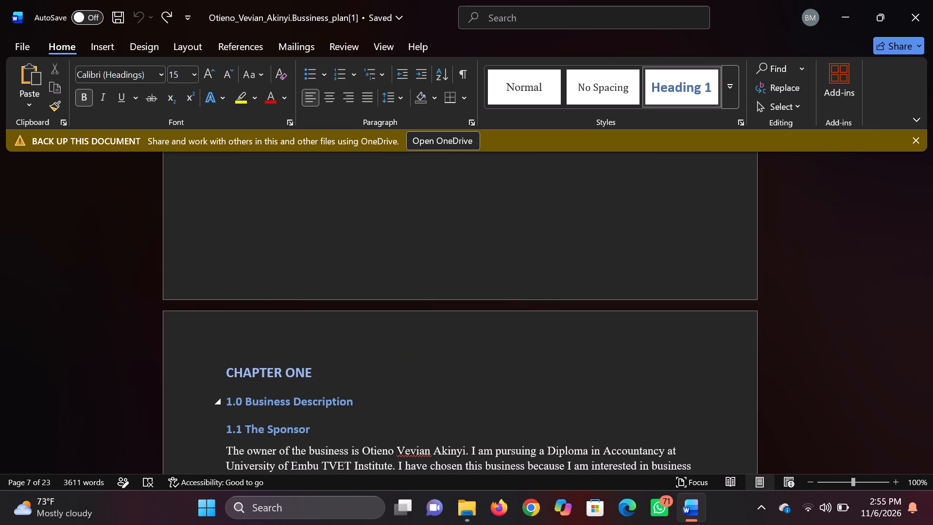
key(Down)
key(Down)
key(Down)
key(Down)
key(Down)
key(Down)
key(Down)
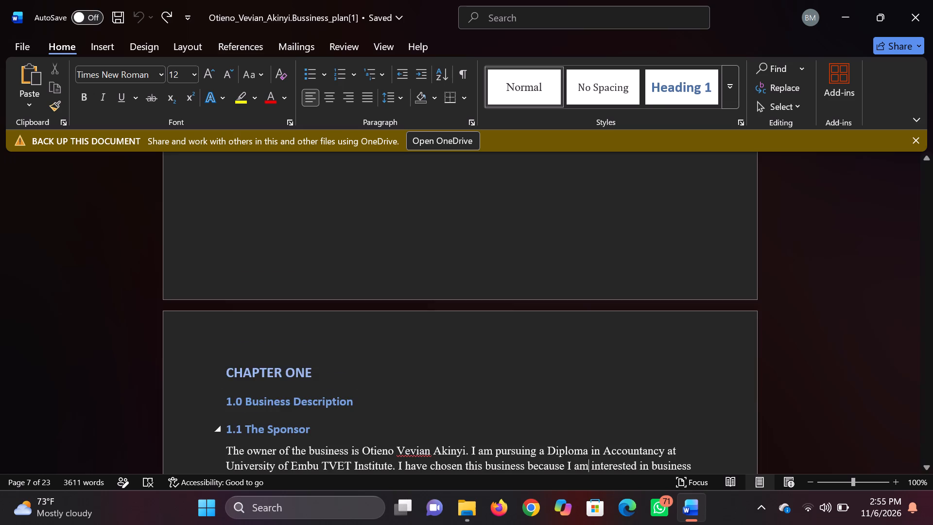
key(Down)
key(Down)
key(Down)
key(Down)
key(Down)
key(Down)
key(Down)
key(Down)
key(Down)
key(Down)
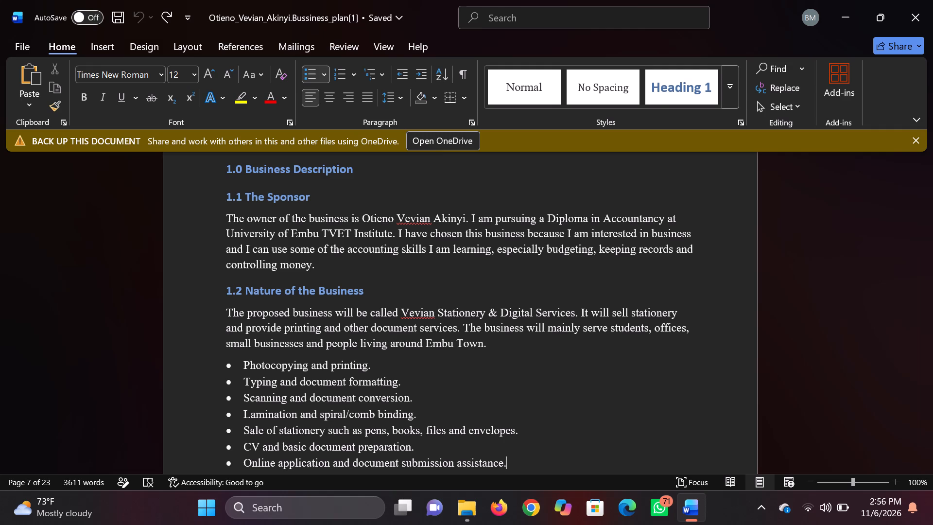
key(Down)
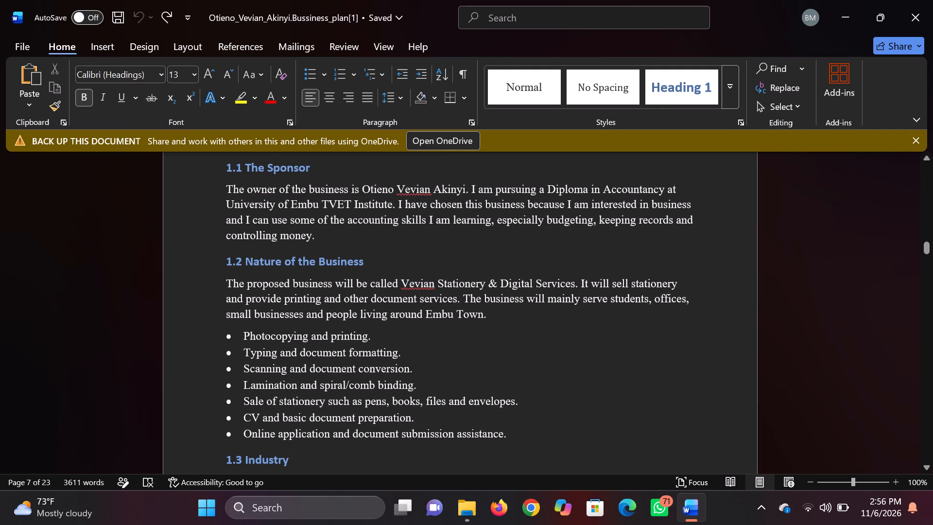
Look through the plan from section 1.3 Industry to the equipment table in section 4.1 Production Facilities and Capacity.
key(Down)
key(Down)
key(Down)
key(Down)
key(Down)
key(Down)
key(Down)
key(Down)
key(Down)
key(Down)
key(Down)
key(Down)
key(Down)
key(Down)
key(Down)
key(Down)
key(Down)
key(Down)
key(Down)
key(Down)
key(Down)
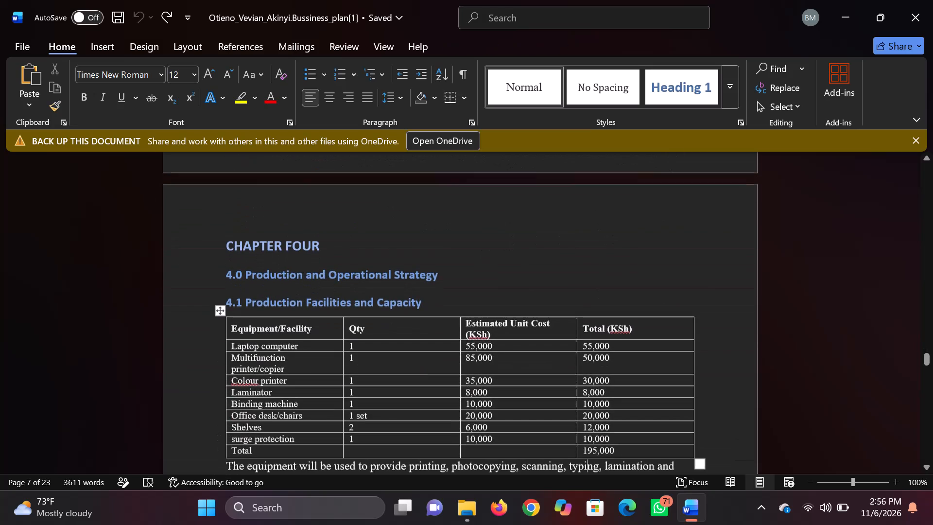
Examine the materials and 4.1.3 Expenses cost tables in Chapter Four.
key(Down)
key(Down)
key(Down)
key(Down)
key(Down)
key(Down)
key(Down)
key(Down)
key(Down)
key(Down)
key(Down)
key(Down)
key(Down)
key(Down)
key(Down)
key(Down)
key(Down)
key(Down)
key(Down)
key(Down)
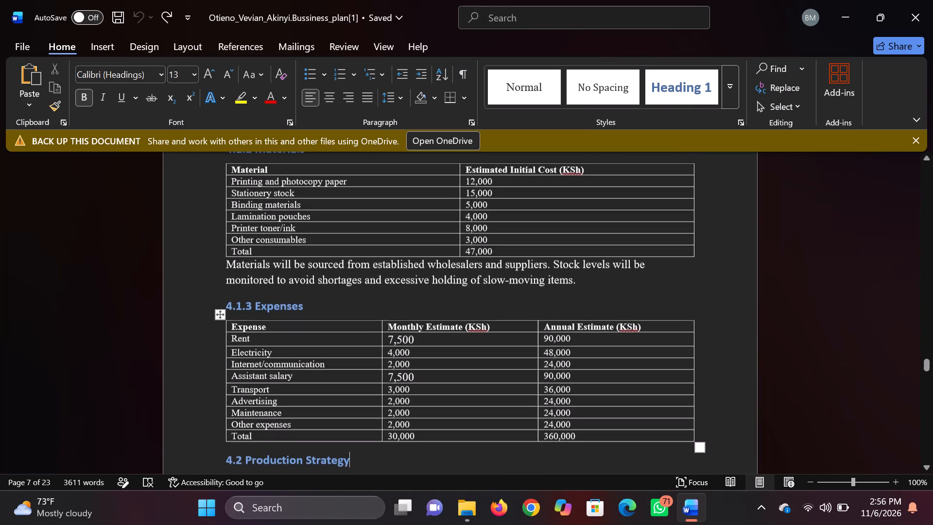
Review the rest of Chapter Four, from 4.2 Production Strategy through trade marks and the 4.6 Risk Reduction Strategy.
key(Down)
key(Down)
key(Down)
key(Down)
key(Down)
key(Down)
key(Down)
key(Down)
key(Down)
key(Down)
key(Down)
key(Down)
key(Down)
key(Down)
key(Down)
key(Down)
key(Down)
key(Down)
key(Down)
key(Down)
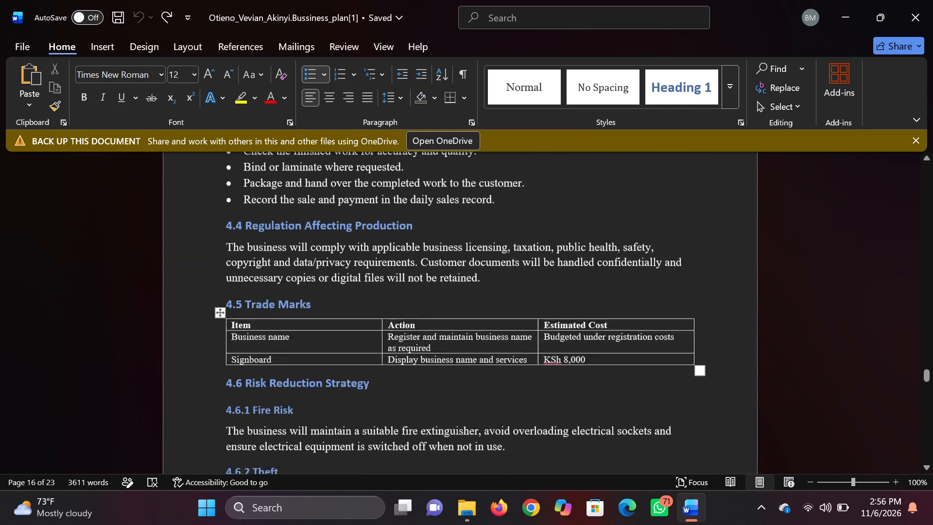
key(Down)
key(Down)
key(Down)
key(Down)
key(Down)
key(Down)
key(Down)
key(Down)
key(Down)
key(Down)
key(Down)
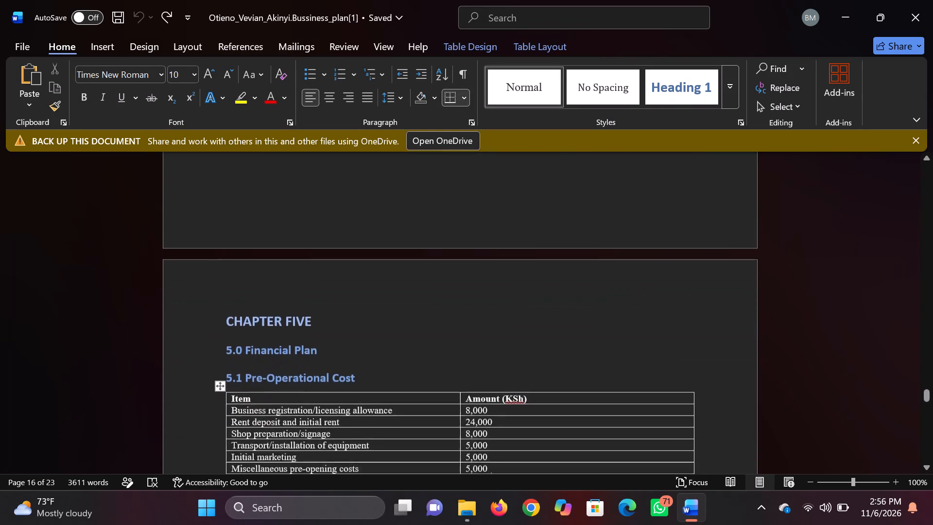
Examine the Chapter Five financial tables, from 5.1 Pre-Operational Cost to the 5.5 Projected First Year Income and Expenditure Statement.
key(Down)
key(Down)
key(Down)
key(Down)
key(Down)
key(Down)
key(Down)
key(Down)
key(Down)
key(Down)
key(Down)
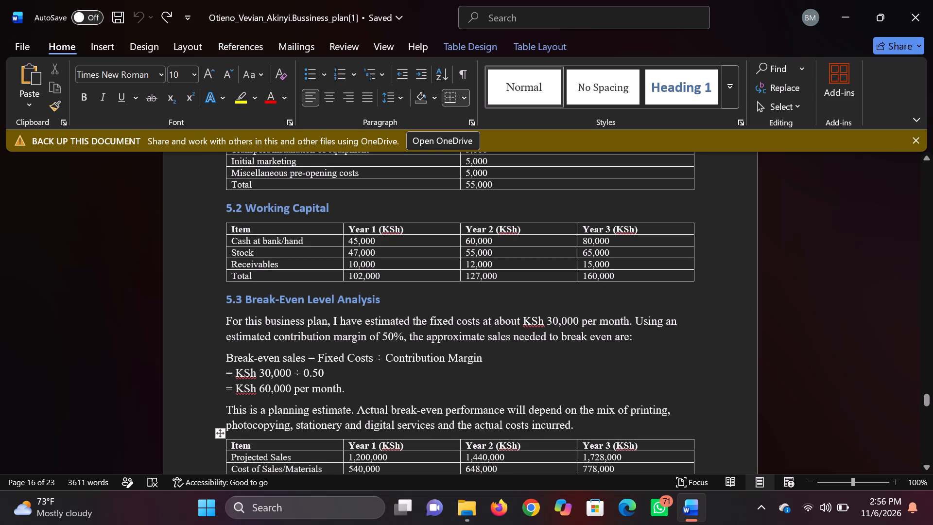
key(Down)
key(Down)
key(Down)
key(Down)
key(Down)
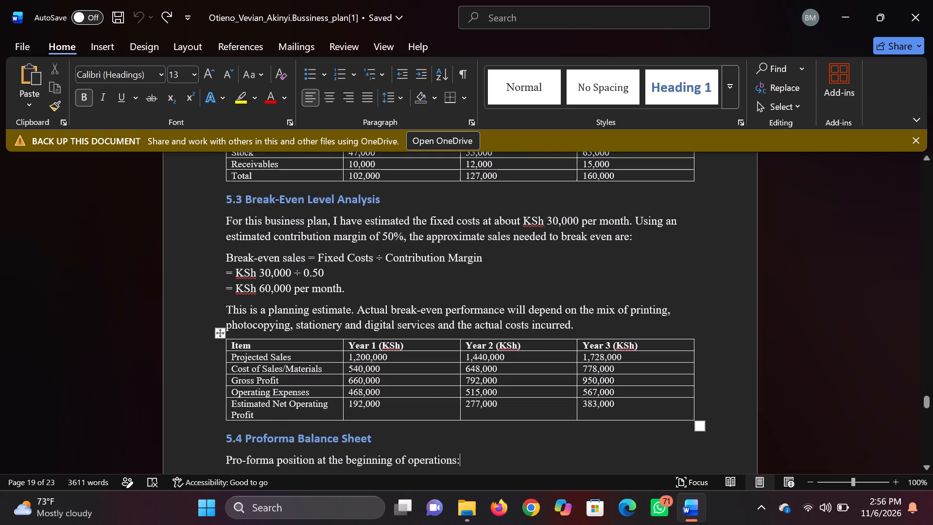
key(Down)
key(Down)
key(Down)
key(Down)
key(Down)
key(Down)
key(Down)
key(Down)
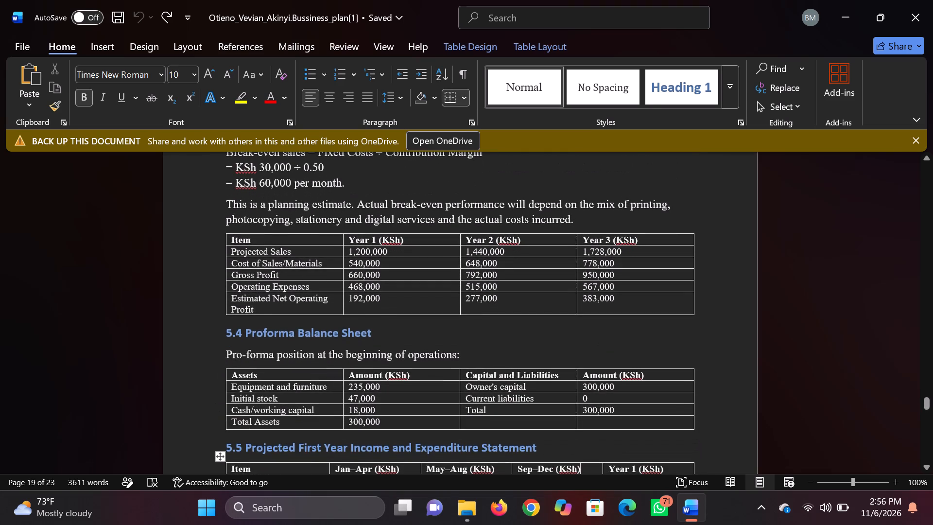
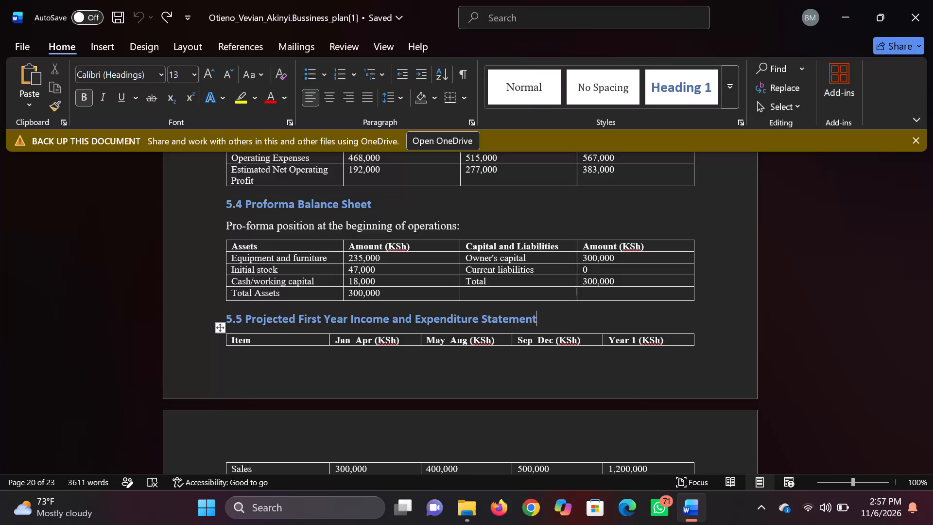
Go back from the 5.5 Projected First Year Income and Expenditure Statement heading to re-examine the 5.4 Proforma Balance Sheet.
key(Up)
key(Up)
key(Up)
key(Up)
key(Up)
key(Up)
key(Up)
key(Up)
key(Up)
key(Up)
key(Up)
key(Up)
key(Up)
key(Up)
key(Up)
key(Up)
key(Up)
key(Up)
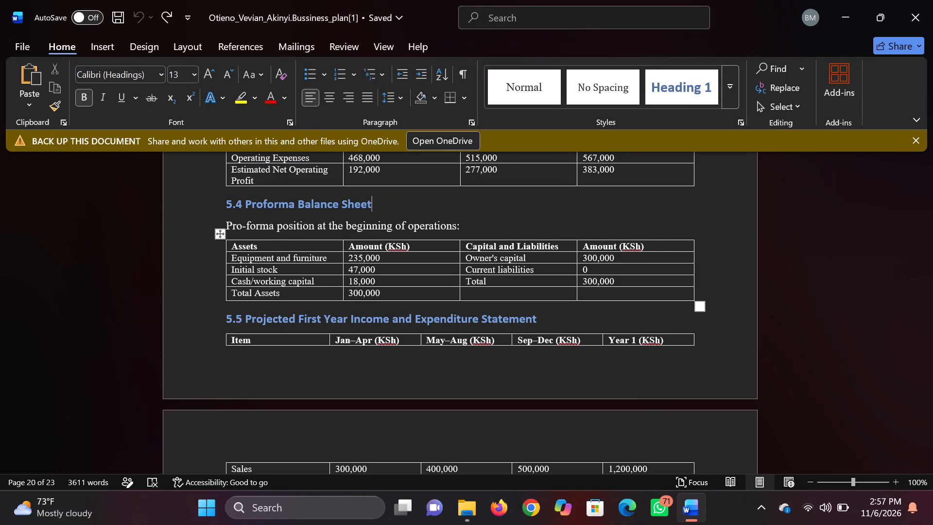
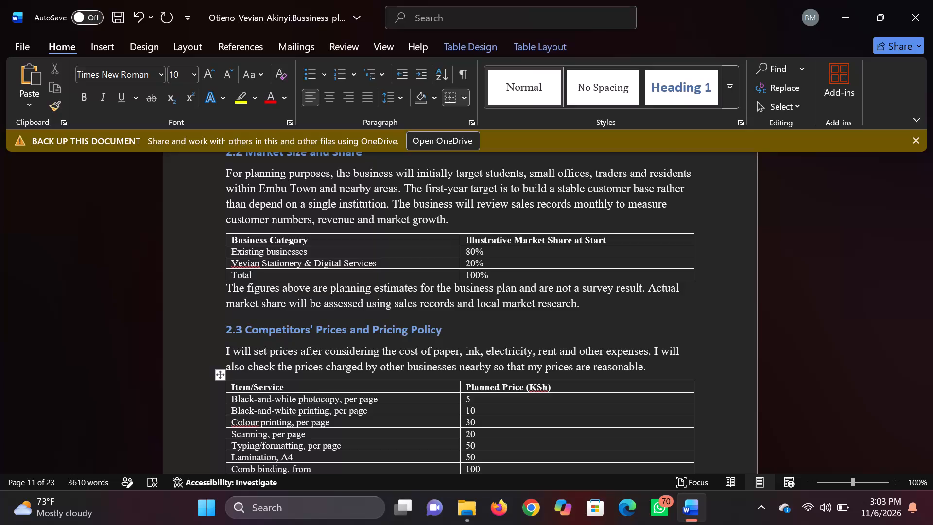
Read through section 2.3 Competitors' Prices and Pricing Policy, including its planned price table, down to 2.4 Sales Tactics.
key(Down)
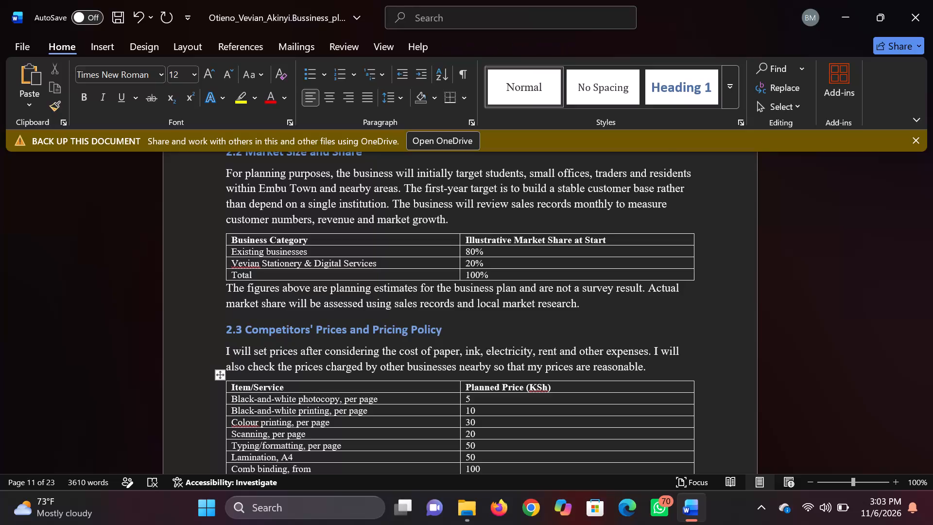
key(Down)
key(Down)
key(Down)
key(Down)
key(Down)
key(Down)
key(Down)
key(Down)
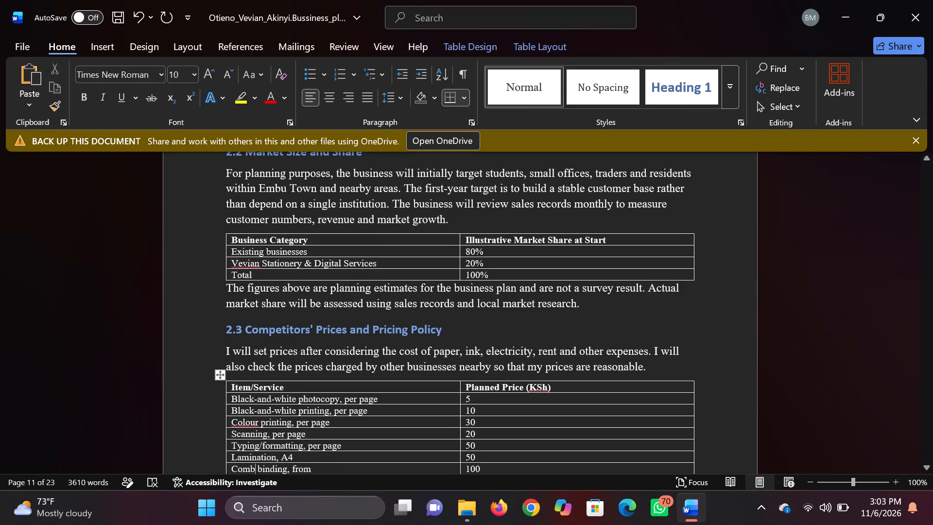
key(Down)
key(Down)
key(Down)
key(Down)
key(Down)
key(Down)
key(Down)
key(Down)
key(Down)
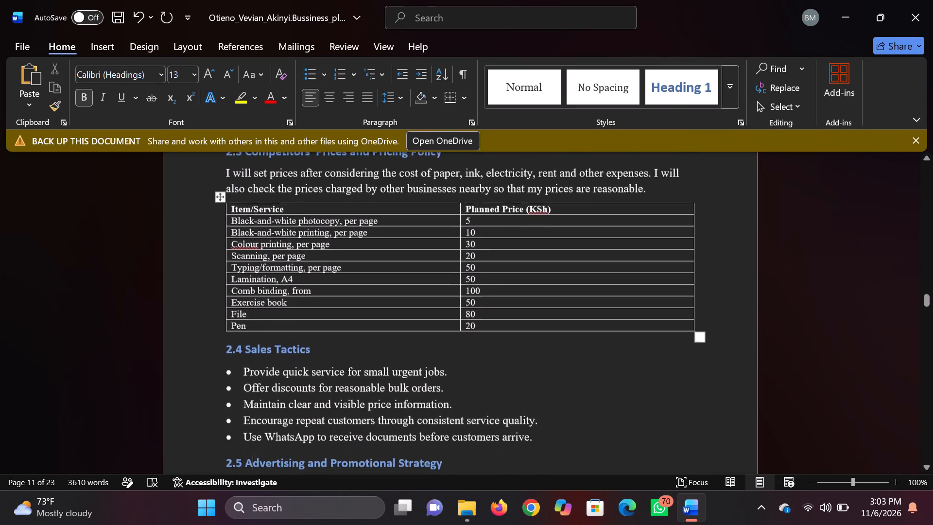
Review the 2.5 Advertising and Promotional Strategy and 2.6 Distribution Strategy sections, continuing to the 2.7 Customer Retention heading.
key(Down)
key(Down)
key(Down)
key(Down)
key(Down)
key(Down)
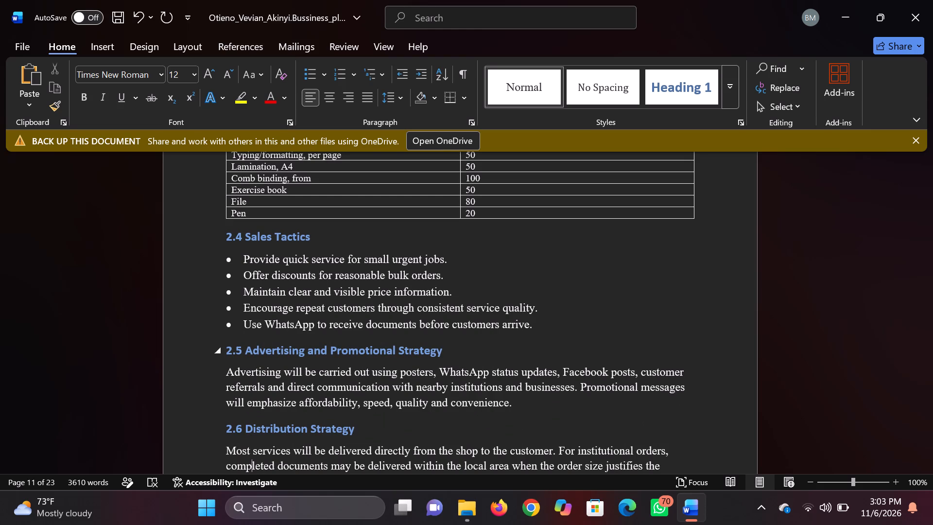
key(Down)
key(Down)
key(Down)
key(Down)
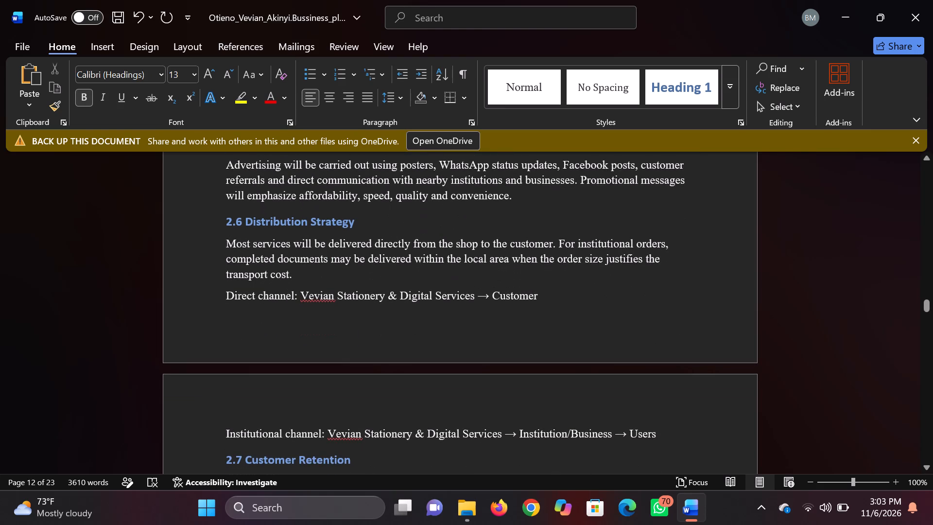
Move past the end of Chapter Two and examine the 3.1 Organization Chart at the start of Chapter Three.
key(Down)
key(Down)
key(Down)
key(Down)
key(Down)
key(Down)
key(Down)
key(Down)
key(Down)
key(Down)
key(Down)
key(Down)
key(Down)
key(Down)
key(Down)
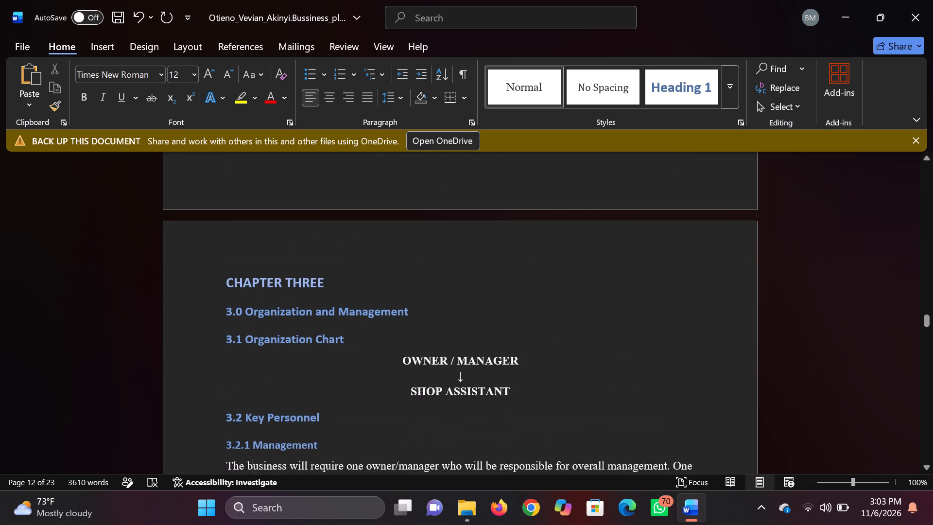
Review the 3.2 Key Personnel section, covering management, ownership and the owner/manager's qualifications.
key(Down)
key(Down)
key(Down)
key(Down)
key(Down)
key(Down)
key(Down)
key(Down)
key(Down)
key(Down)
key(Down)
key(Down)
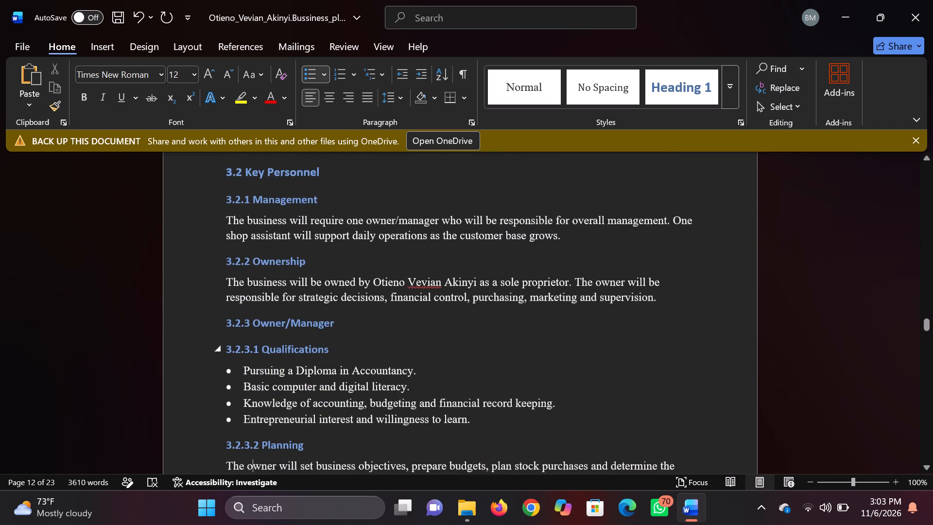
Read the owner/manager's duties from 3.2.3.2 Planning through 3.2.3.7 Directing.
key(Down)
key(Down)
key(Down)
key(Down)
key(Down)
key(Down)
key(Down)
key(Down)
key(Down)
key(Down)
key(Down)
key(Down)
key(Down)
key(Down)
key(Down)
key(Down)
key(Down)
key(Down)
key(Down)
key(Down)
key(Down)
key(Down)
key(Down)
key(Down)
key(Down)
key(Down)
key(Down)
key(Down)
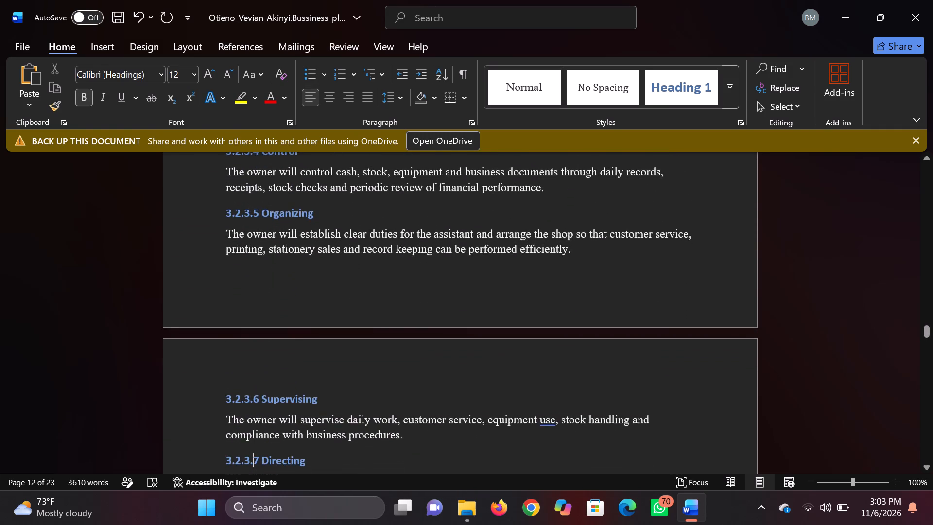
Look over the assistant's duties and qualifications and the 3.3.2 Communication Standards, down to 3.4.1 Recruitment.
key(Down)
key(Down)
key(Down)
key(Down)
key(Down)
key(Down)
key(Down)
key(Down)
key(Down)
key(Down)
key(Down)
key(Down)
key(Down)
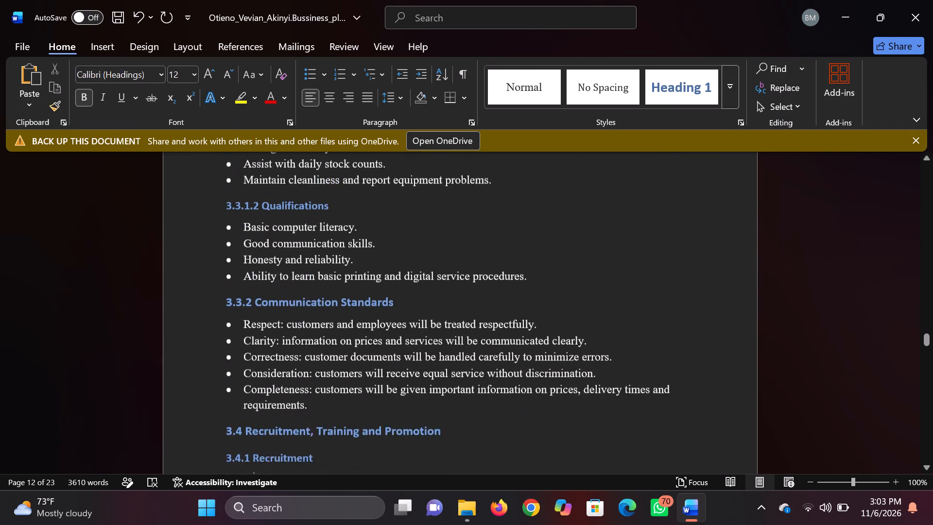
Review the training and promotion policies and the 3.5 Remuneration and Incentives table.
key(Down)
key(Down)
key(Down)
key(Down)
key(Down)
key(Down)
key(Down)
key(Down)
key(Down)
key(Down)
key(Down)
key(Down)
key(Down)
key(Down)
key(Down)
key(Down)
key(Down)
key(Down)
key(Down)
key(Down)
key(Down)
key(Down)
key(Down)
key(Down)
key(Down)
key(Down)
key(Down)
key(Down)
key(Down)
key(Down)
key(Down)
key(Down)
key(Down)
key(Down)
key(Down)
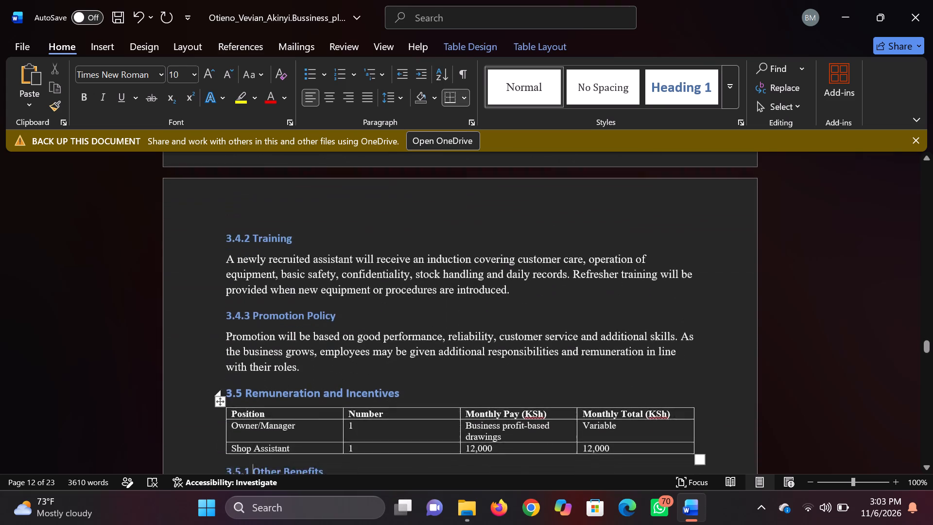
Continue into Chapter Four and examine the equipment cost table under 4.1 Production Facilities and Capacity.
key(Down)
key(Down)
key(Down)
key(Down)
key(Down)
key(Down)
key(Down)
key(Down)
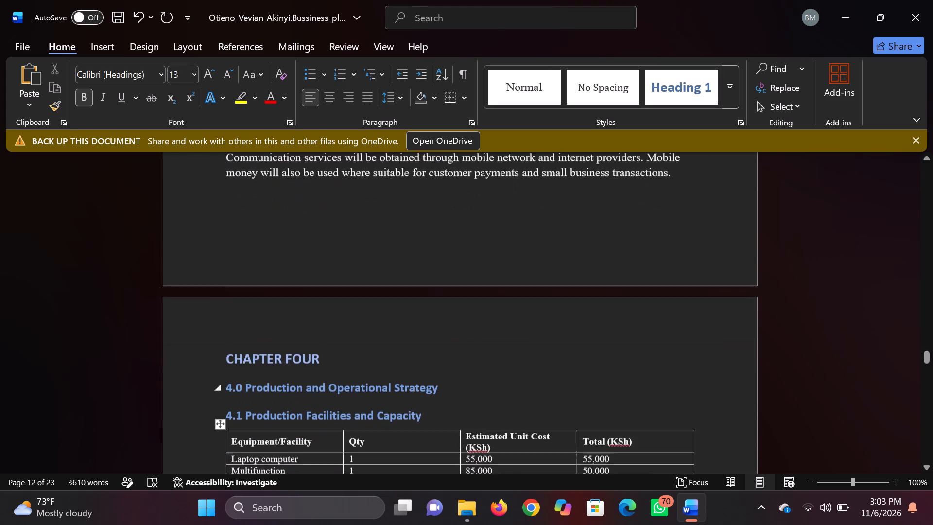
key(Down)
key(Down)
key(Down)
key(Down)
key(Down)
key(Down)
key(Down)
key(Down)
key(Down)
key(Down)
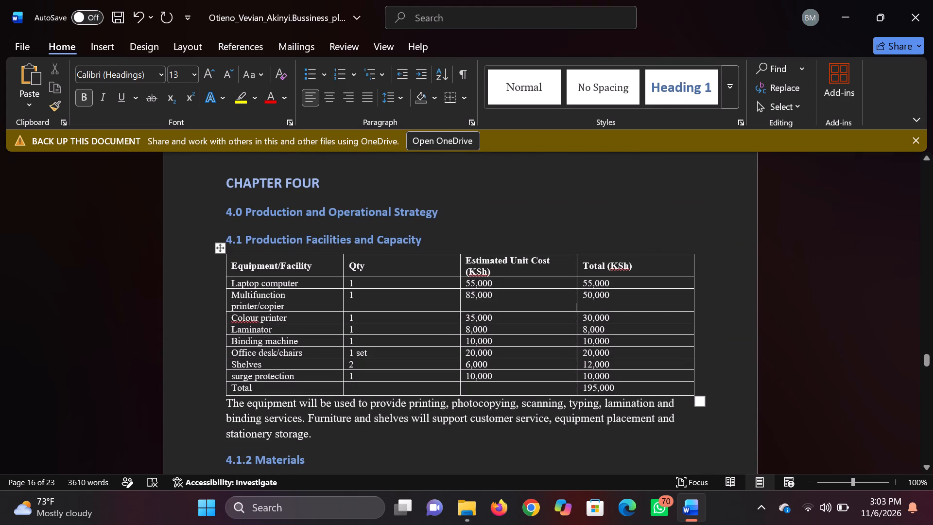
Set the multifunction printer/copier's estimated unit cost to 50,000 in the 4.1 Production Facilities and Capacity table.
key(Down)
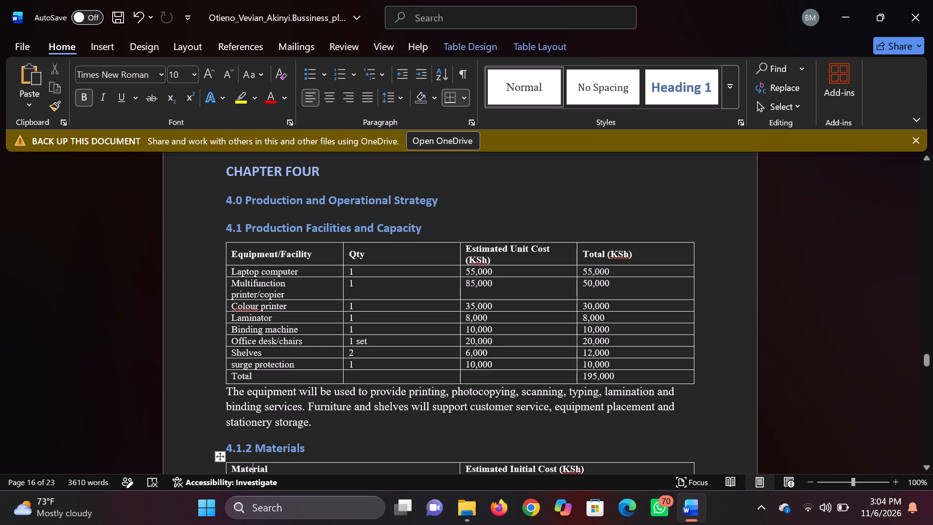
click(474, 279)
key(BackSpace)
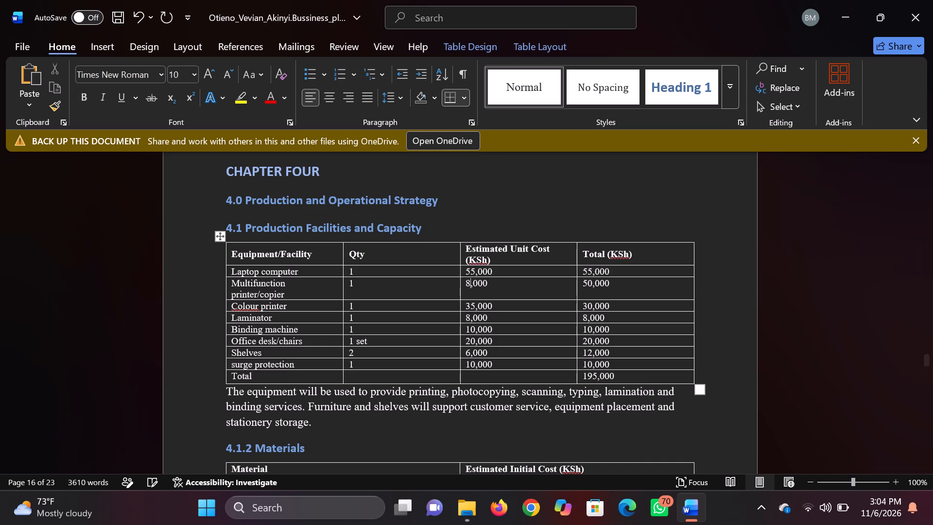
key(BackSpace)
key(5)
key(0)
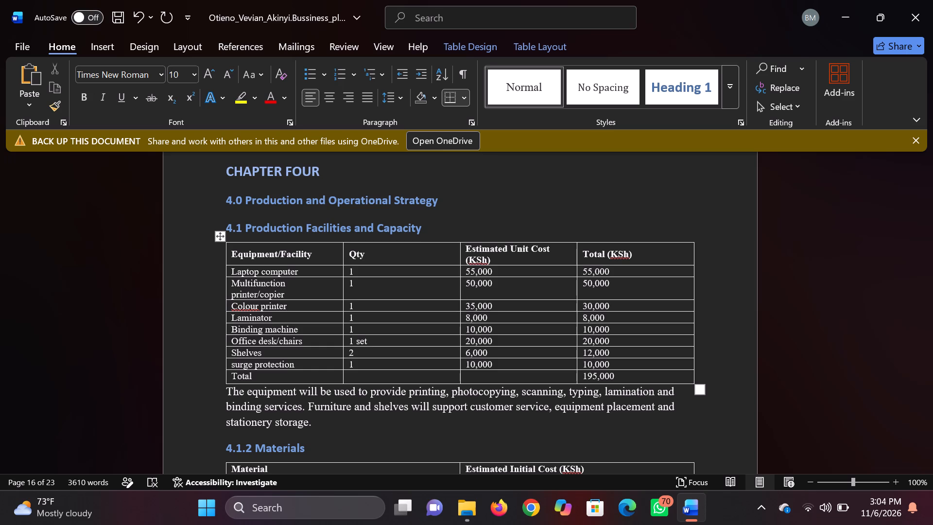
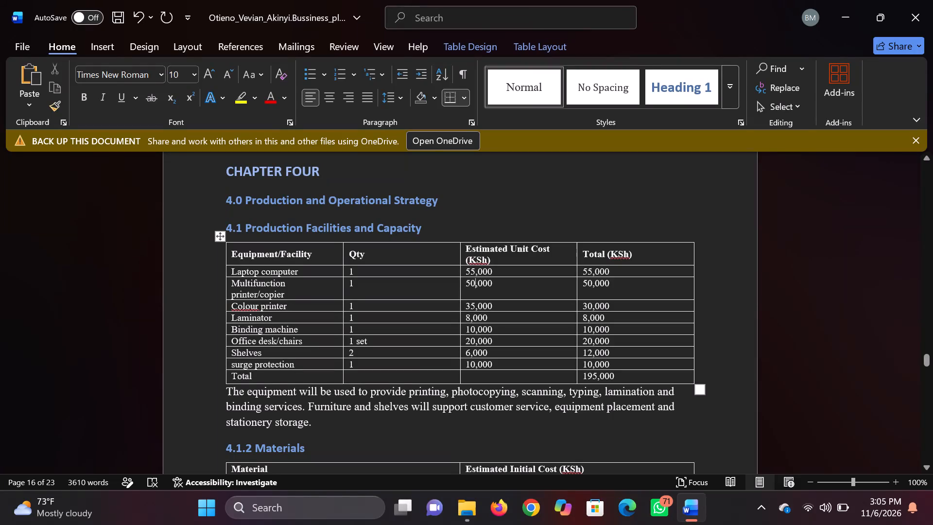
Set the Colour printer's estimated unit cost to 3,000 in the equipment table under 4.1 Production Facilities and Capacity.
click(474, 306)
key(BackSpace)
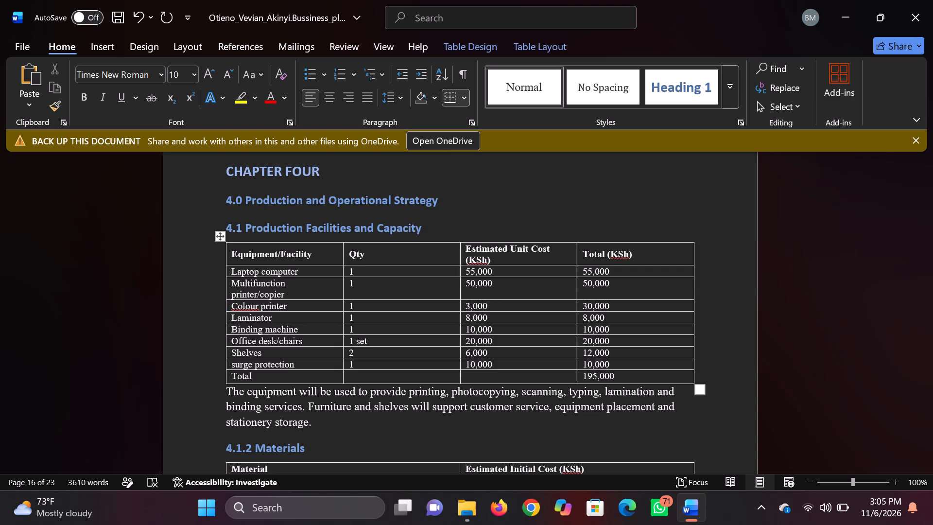
key(3)
key(BackSpace)
key(0)
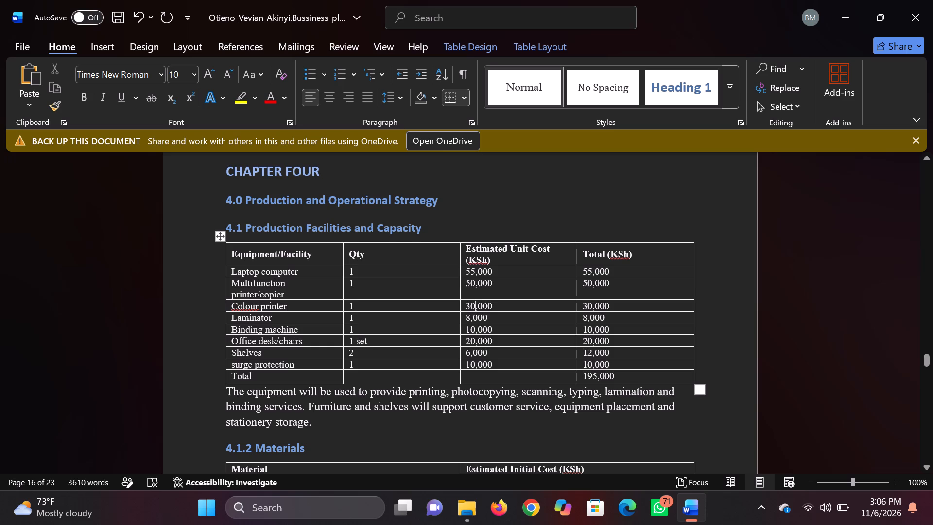
key(BackSpace)
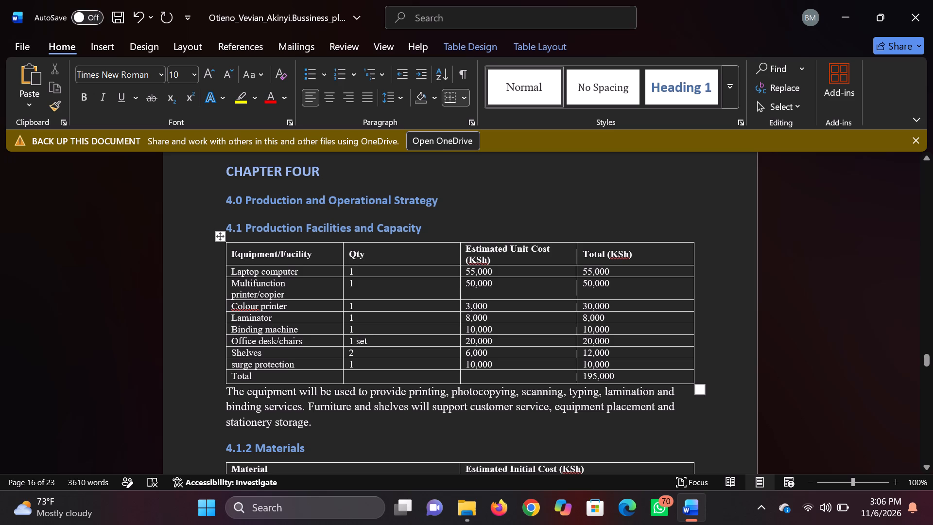
Start erasing the overall figure in the Total row of the equipment table, beginning with its last digit.
click(615, 374)
key(BackSpace)
Clear the rest of the overall figure from the Total row of the equipment table under 4.1 Production Facilities and Capacity.
key(BackSpace)
key(BackSpace)
key(BackSpace)
key(BackSpace)
key(BackSpace)
key(BackSpace)
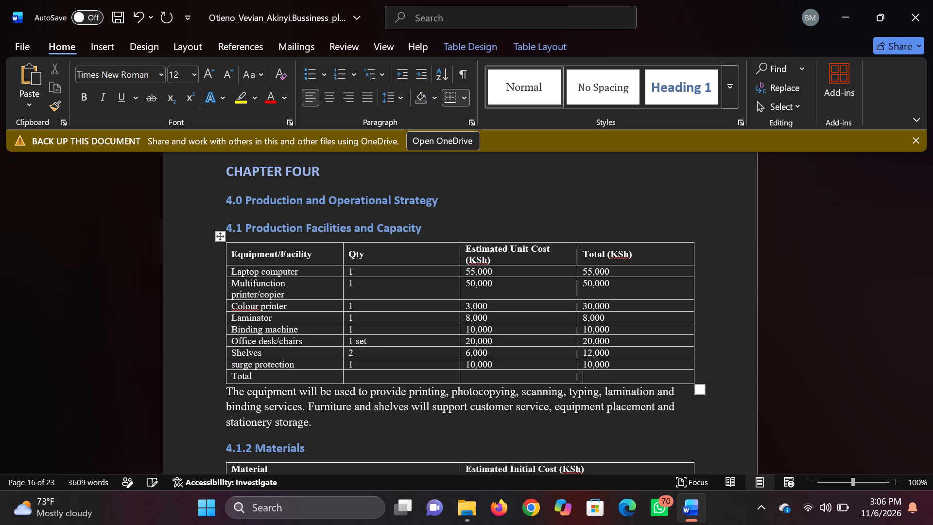
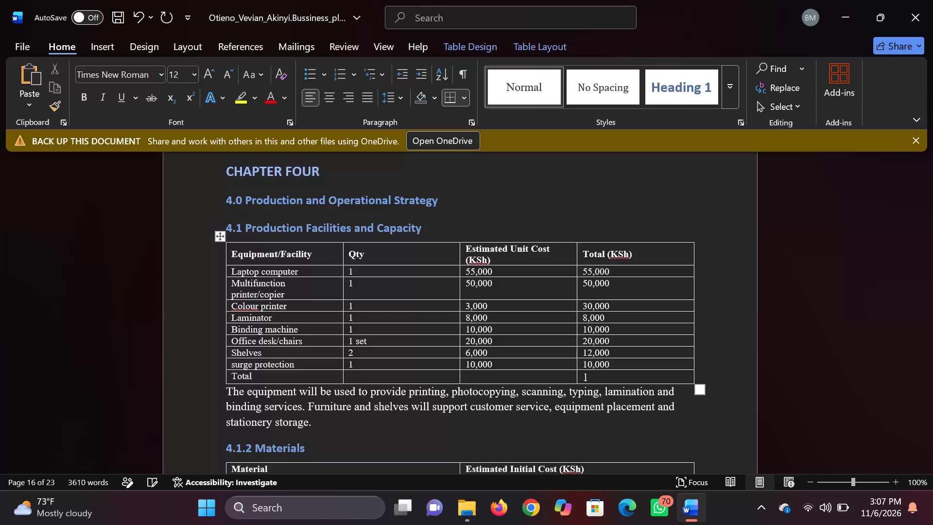
Complete the overall figure in the equipment table's Total row under 4.1 Production Facilities and Capacity as 195,000.
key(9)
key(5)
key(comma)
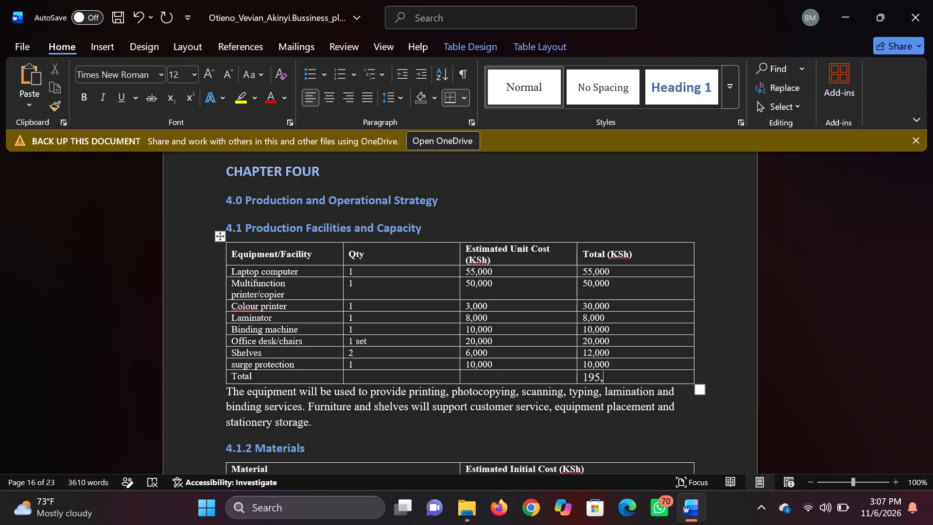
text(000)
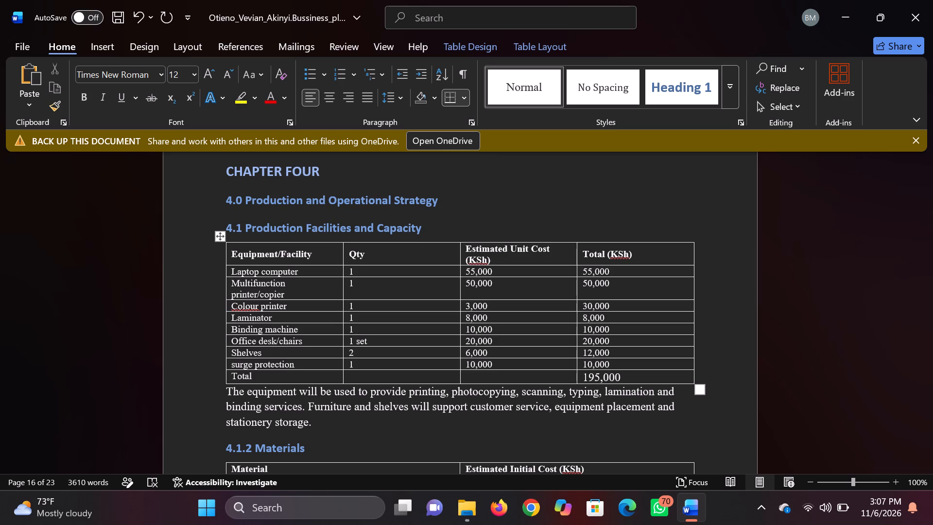
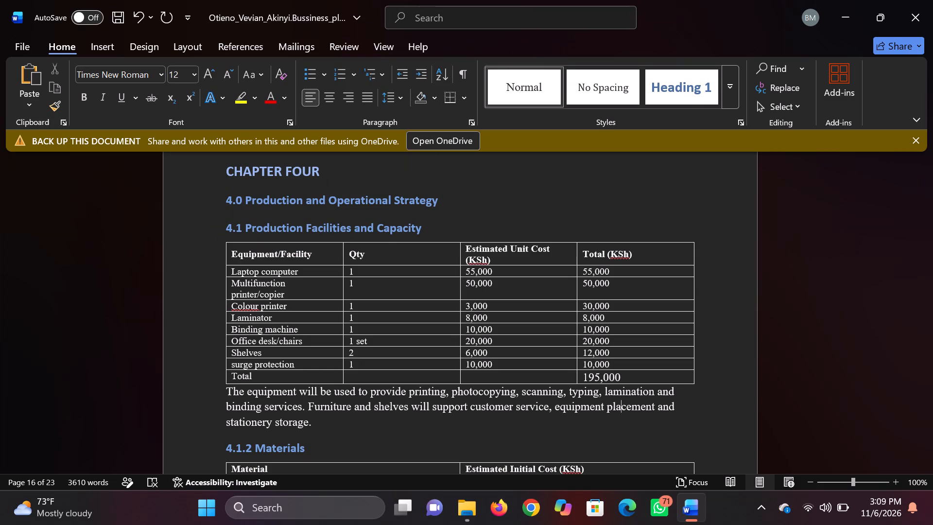
Recheck the equipment cost table under 4.1 Production Facilities and Capacity, going back up through its Total (KSh) column.
key(Down)
key(Up)
key(Up)
key(Up)
key(Up)
key(Up)
key(Up)
key(Up)
key(Up)
key(Up)
key(Up)
key(Up)
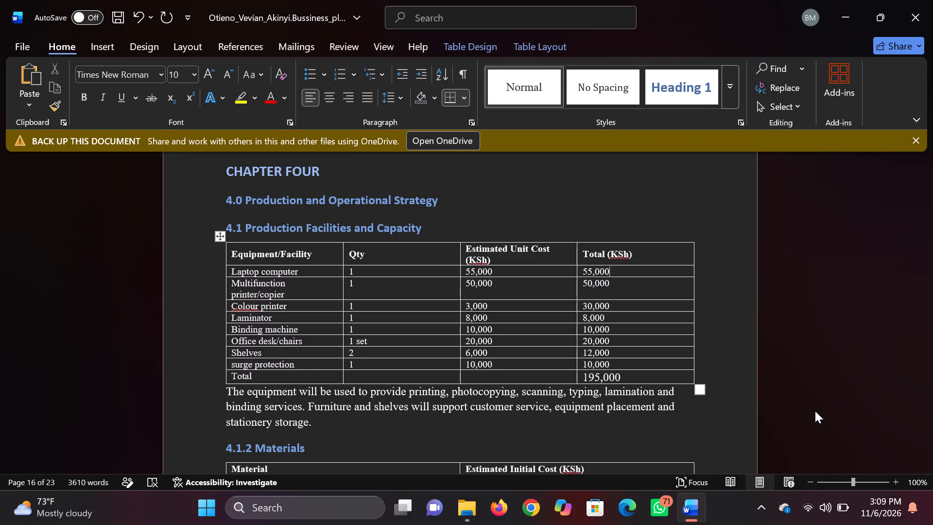
Go back into Chapter Three to review the 3.7 Support Services and 3.6 Legal Requirements sections.
key(Up)
key(Up)
key(Up)
key(Up)
key(Up)
key(Up)
key(Up)
key(Up)
key(Up)
key(Up)
key(Up)
key(Up)
key(Up)
key(Up)
key(Up)
key(Up)
key(Up)
key(Up)
key(Up)
key(Up)
key(Up)
key(Up)
key(Up)
key(Up)
key(Up)
key(Up)
key(Up)
key(Up)
key(Up)
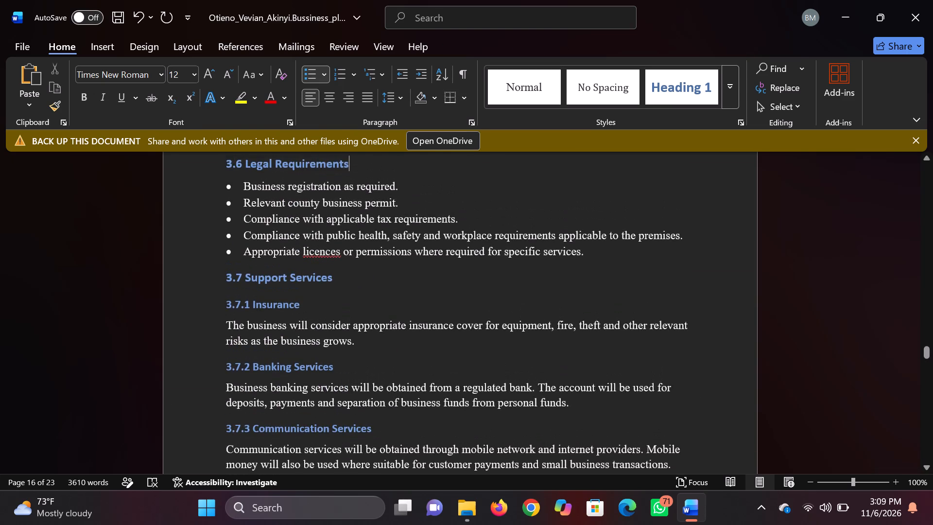
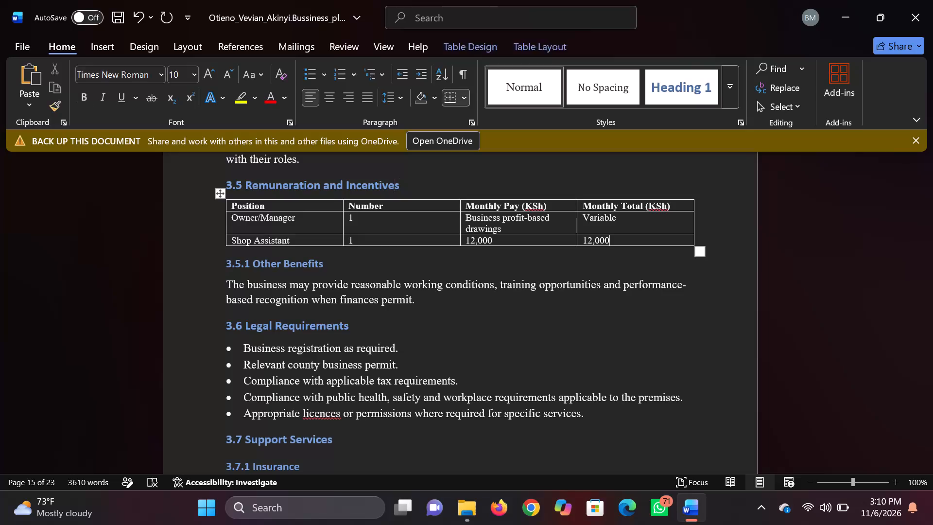
Review the rest of Chapter Three, from 3.5.1 Other Benefits through 3.7.3 Communication Services.
key(Down)
key(Down)
key(Down)
key(Down)
key(Down)
key(Down)
key(Down)
key(Down)
key(Down)
key(Down)
key(Down)
key(Down)
key(Down)
key(Down)
key(Down)
key(Down)
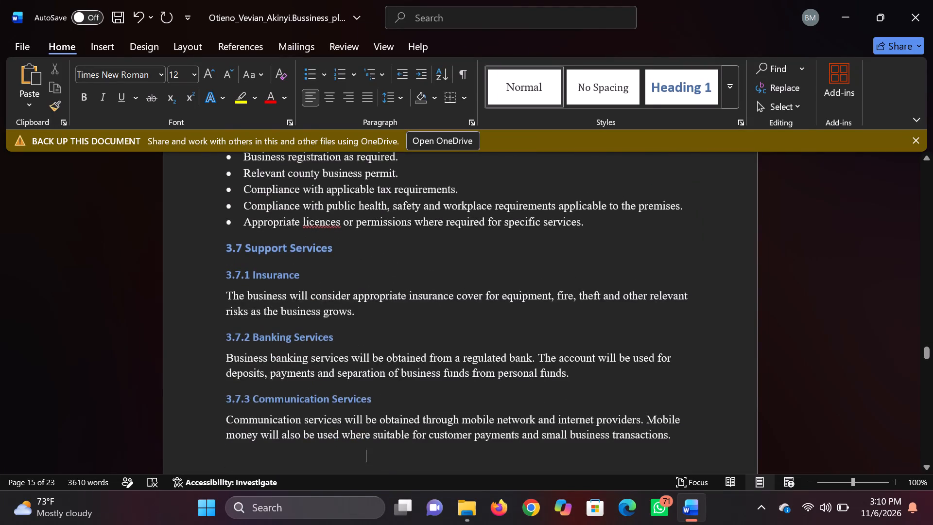
Look through Chapter Four as far as the 4.6 Risk Reduction Strategy subsections.
key(Down)
key(Down)
key(Down)
key(Down)
key(Down)
key(Down)
key(Down)
key(Down)
key(Down)
key(Down)
key(Down)
key(Down)
key(Down)
key(Down)
key(Down)
key(Down)
key(Down)
key(Down)
key(Down)
key(Down)
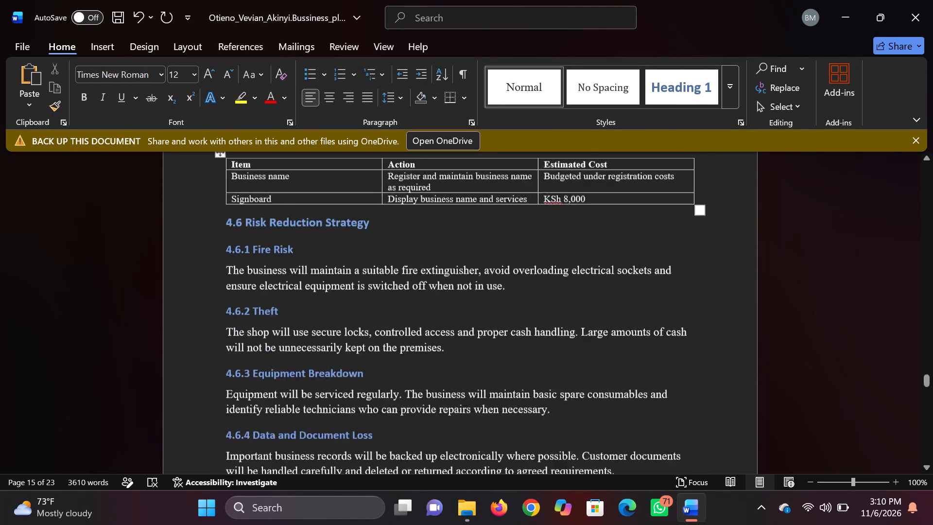
Continue into Chapter Five and examine the 5.1 Pre-Operational Cost table.
key(Down)
key(Down)
key(Down)
key(Down)
key(Down)
key(Down)
key(Down)
key(Down)
key(Down)
key(Down)
key(Down)
key(Down)
key(Down)
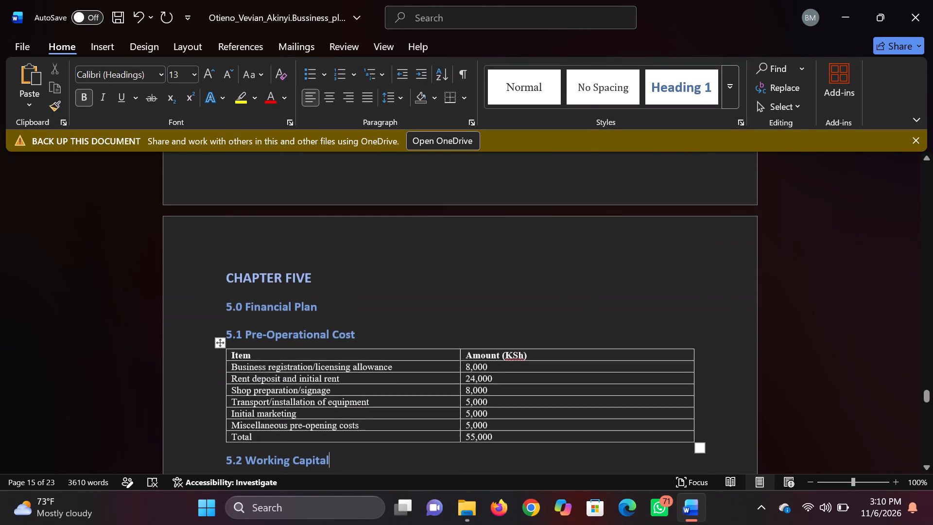
Look through the remaining Chapter Five tables, including 5.4 Proforma Balance Sheet, and on to Appendix 1.
key(Down)
key(Down)
key(Down)
key(Down)
key(Down)
key(Down)
key(Down)
key(Down)
key(Down)
key(Down)
key(Down)
key(Down)
key(Down)
key(Down)
key(Down)
key(Down)
key(Down)
key(Down)
key(Down)
key(Down)
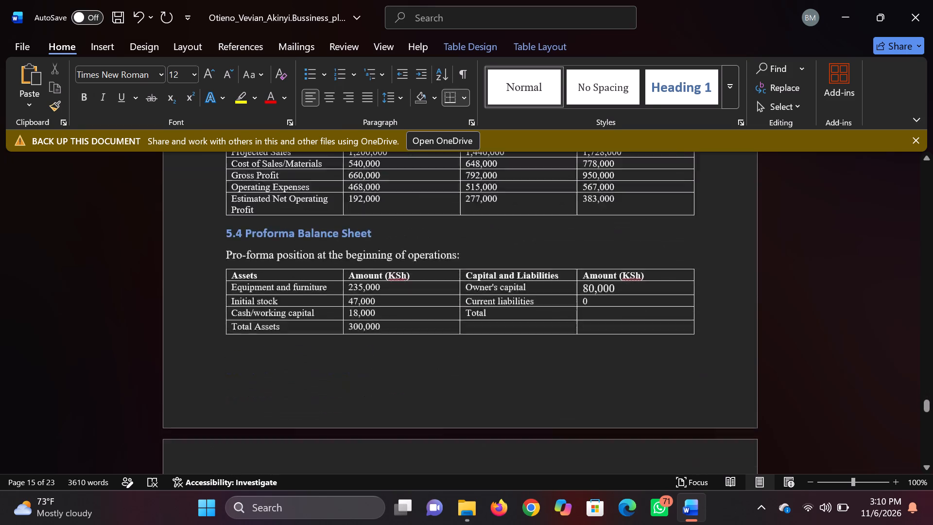
key(Up)
key(Up)
key(Up)
key(Up)
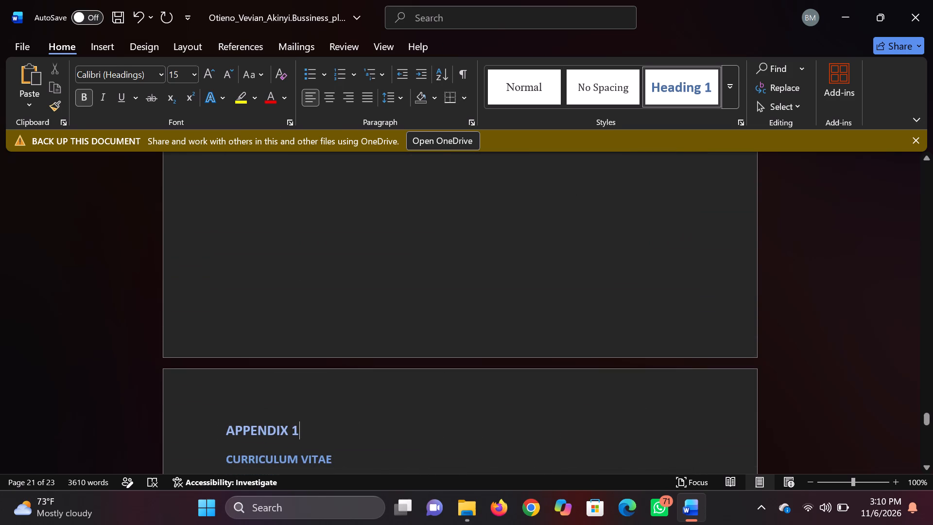
Go back from Appendix 1 and examine the 5.5 Projected First Year Income and Expenditure Statement table and the note beneath it.
key(Up)
key(Up)
key(Up)
key(Up)
key(Up)
key(Up)
key(Up)
key(Up)
key(Up)
key(Up)
key(Up)
key(Up)
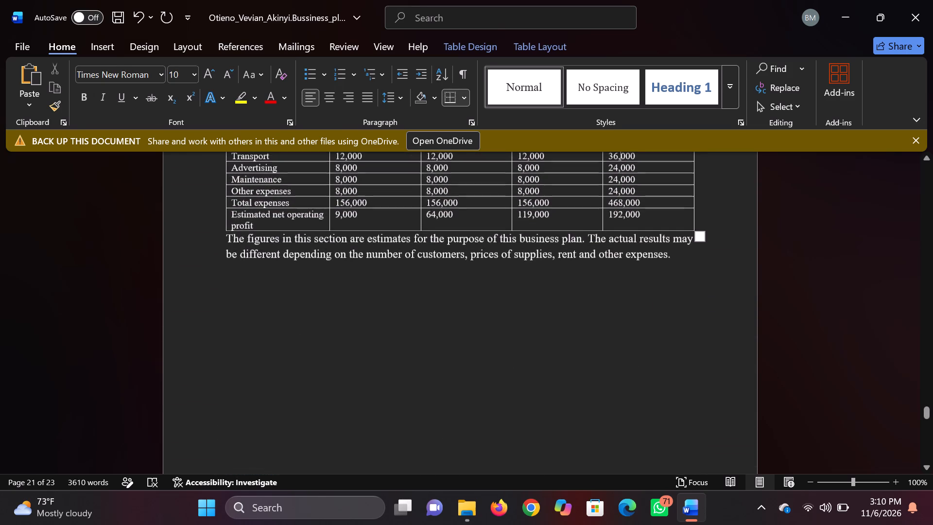
key(Up)
key(Up)
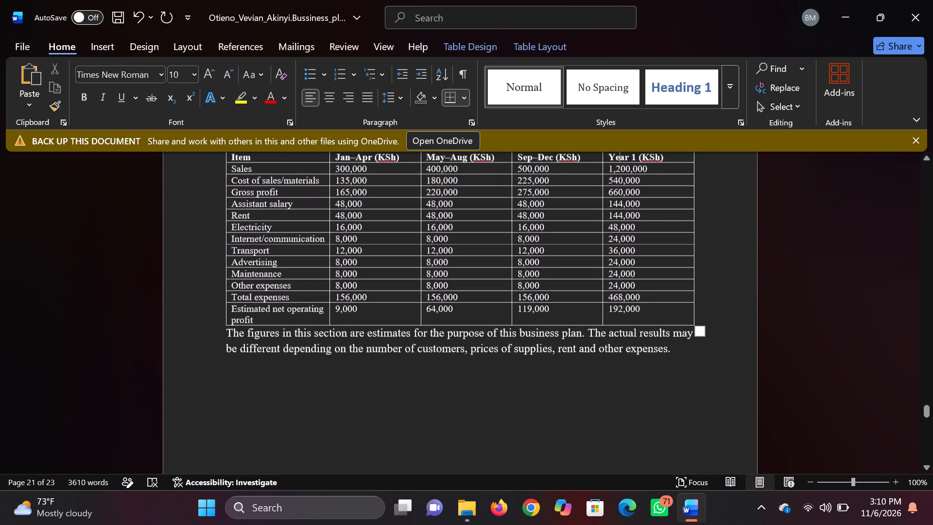
key(Up)
key(Up)
key(Down)
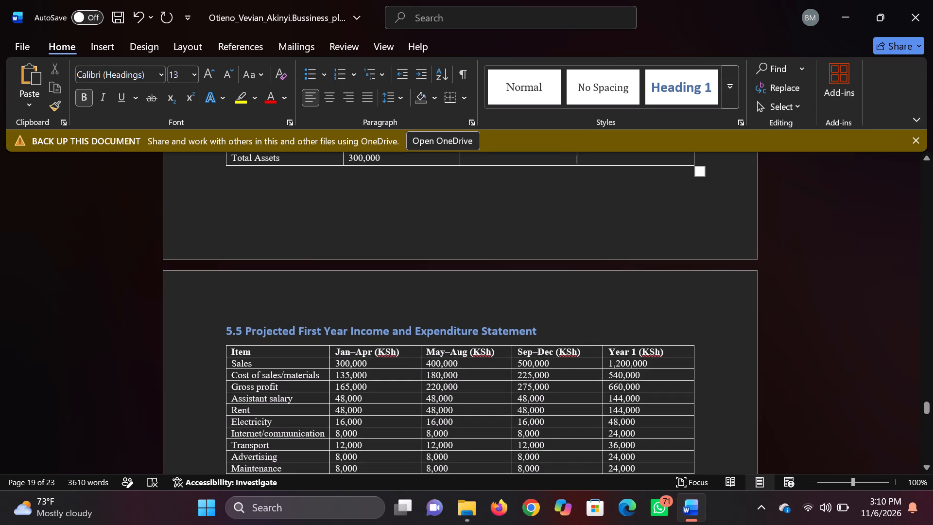
key(Down)
key(Down)
key(Down)
key(Down)
key(Down)
key(Down)
key(Down)
key(Down)
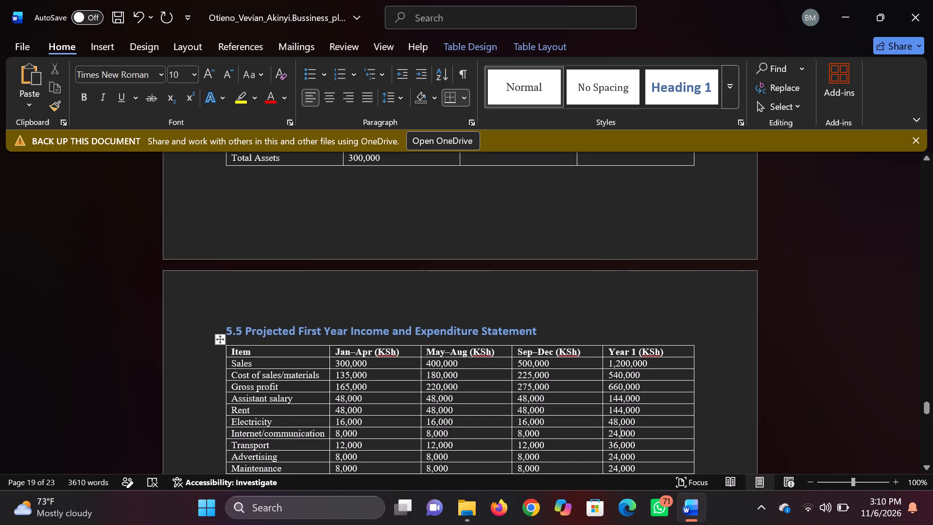
key(Down)
key(Down)
key(Down)
key(Down)
key(Down)
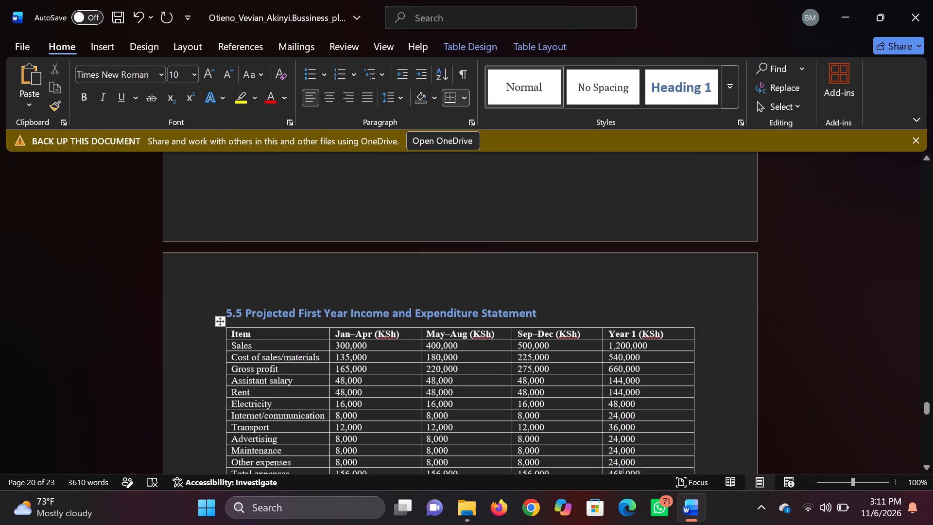
key(Down)
key(Down)
key(Down)
key(Down)
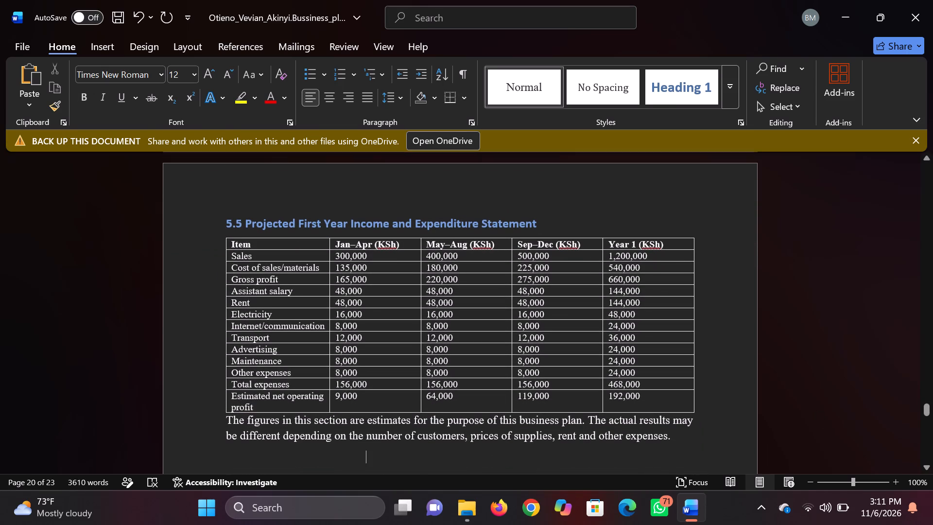
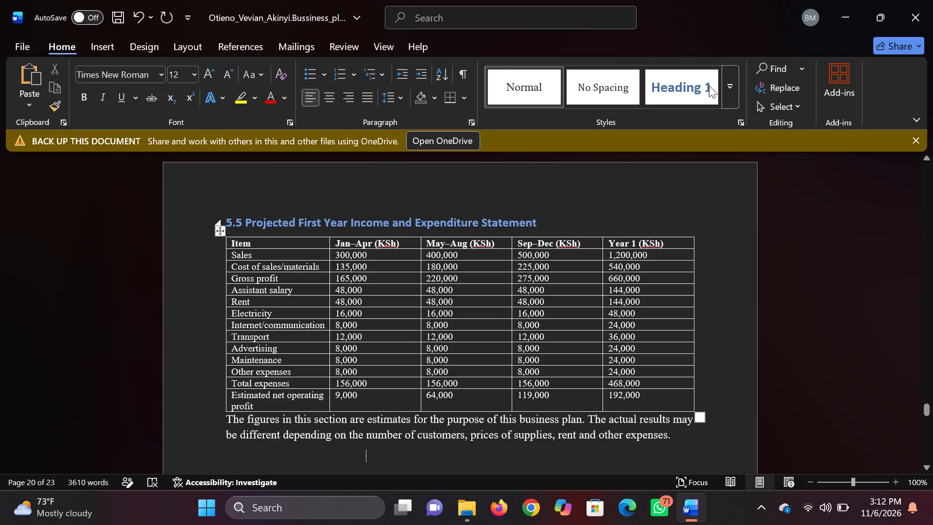
Close the business plan document, saving its changes to the Documents folder under the existing file name.
click(931, 9)
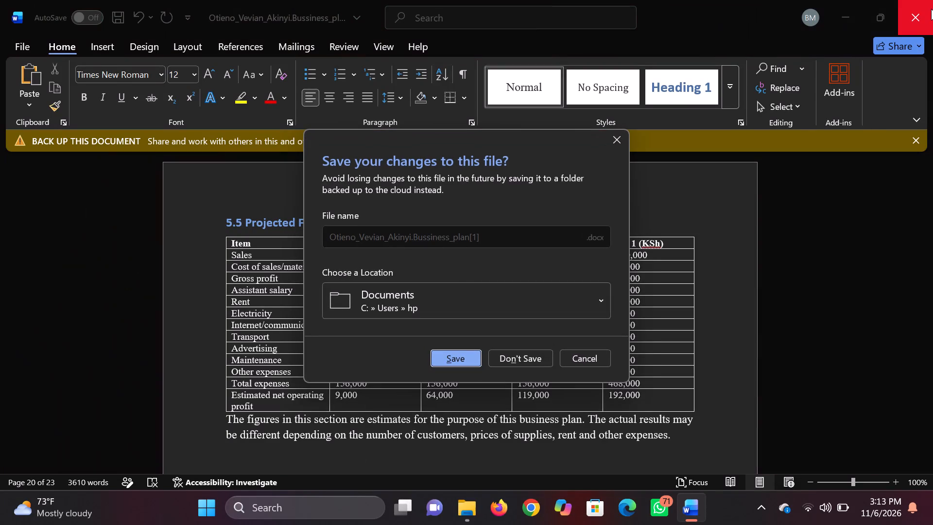
click(461, 362)
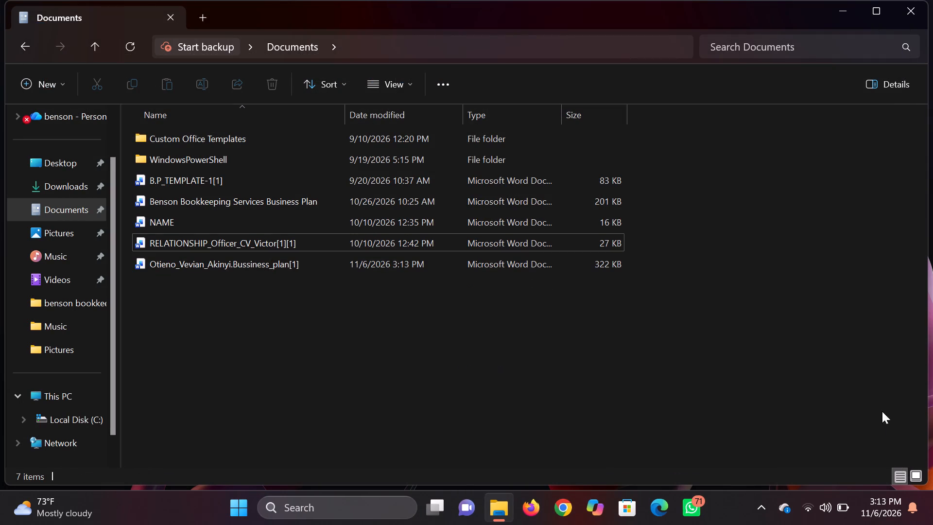
Switch to WhatsApp.
click(693, 507)
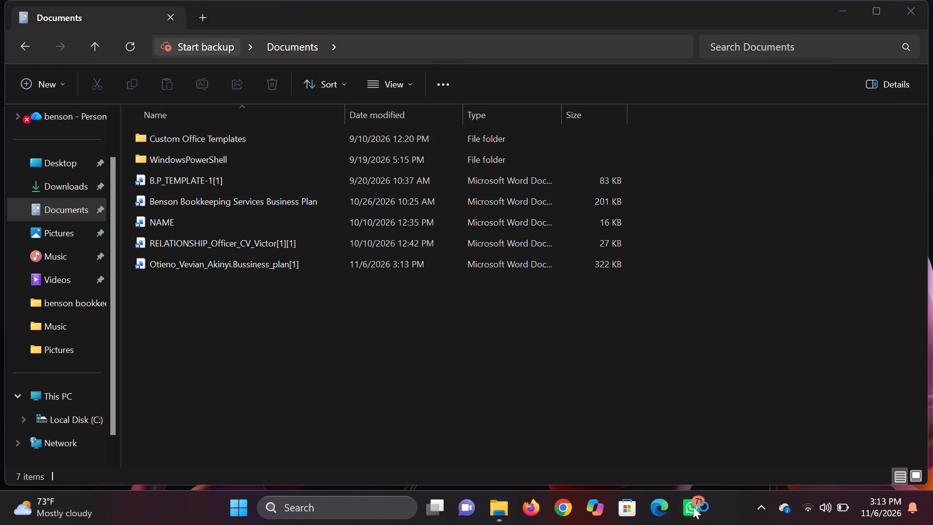